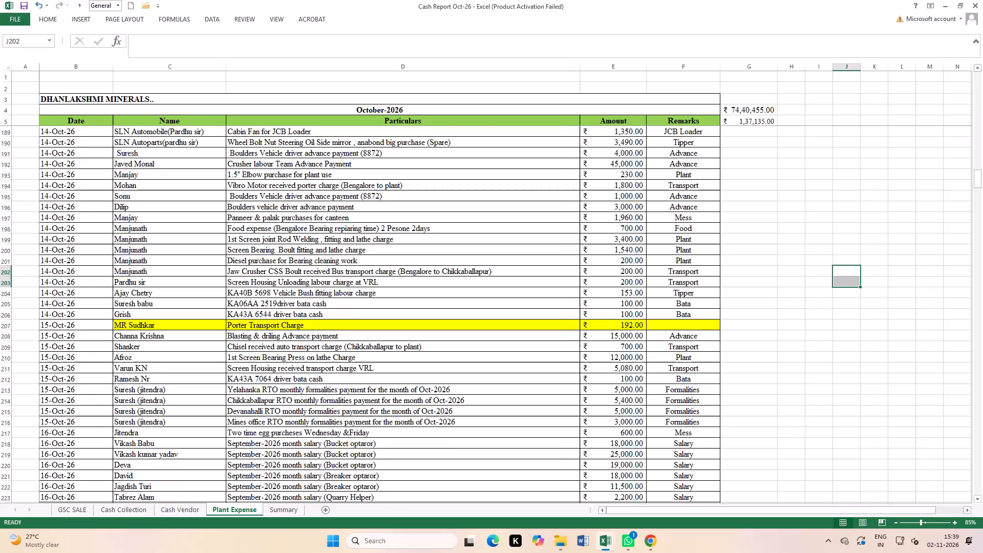
Insert two blank rows at row 217, between the last 15-Oct-26 entry and the first 16-Oct-26 entry.
{"action": "scroll", "coordinate": [51, 424], "scroll_direction": "down", "scroll_amount": 2}
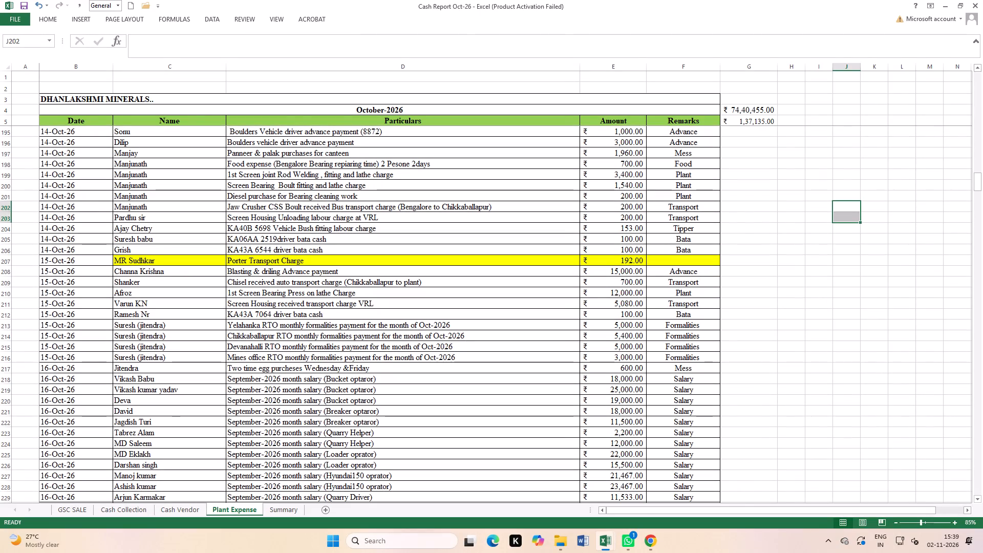
{"action": "left_click", "coordinate": [7, 369]}
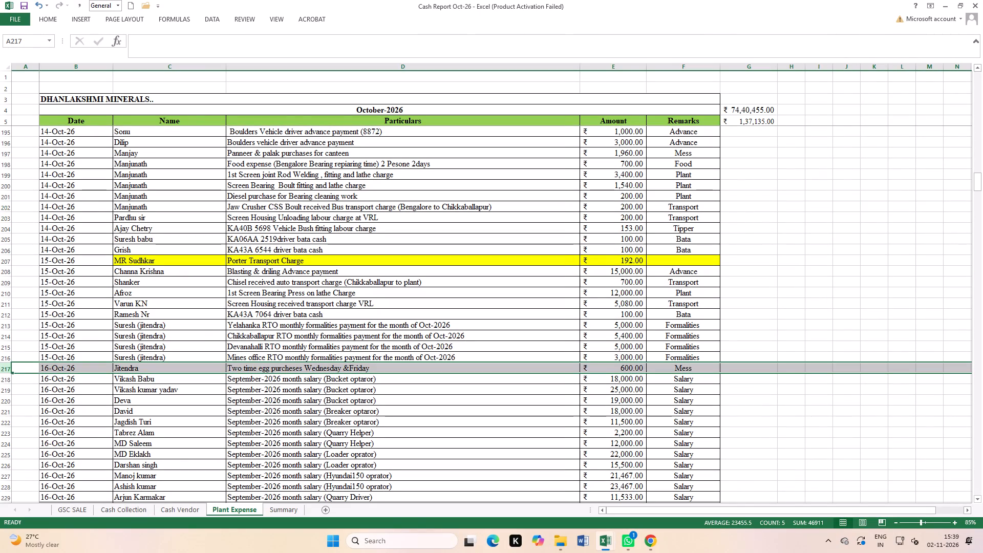
{"action": "key", "text": "ctrl+plus"}
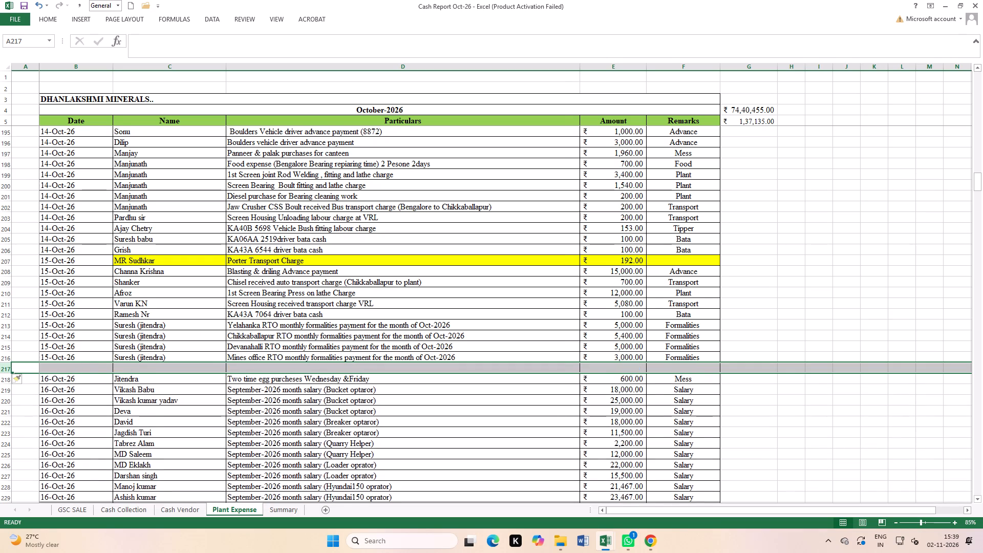
{"action": "key", "text": "ctrl+plus"}
{"action": "left_click", "coordinate": [477, 390]}
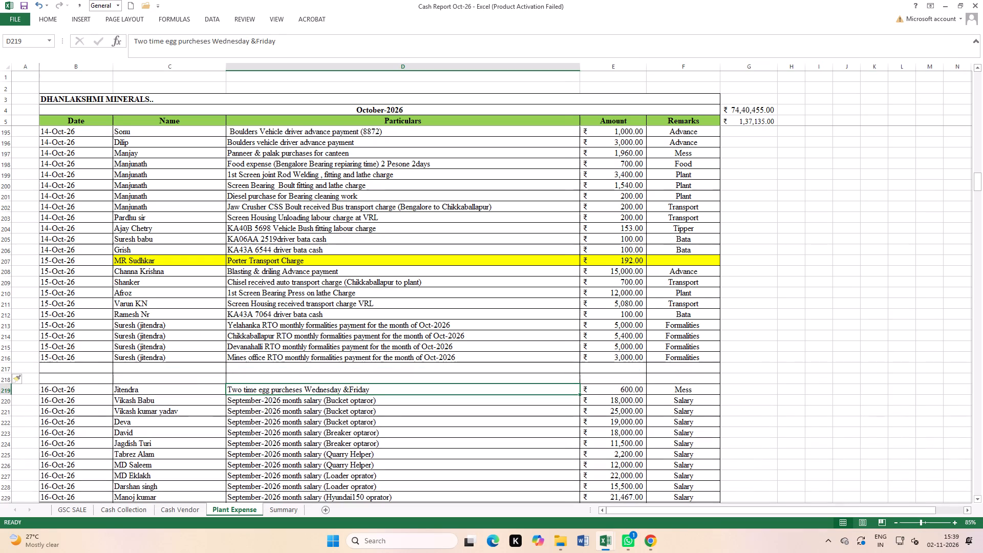
Fill the date 15-Oct-26 from the entries above into the Date cells of the two blank rows, 217 and 218.
{"action": "left_click", "coordinate": [53, 348]}
{"action": "left_click_drag", "start_coordinate": [58, 348], "coordinate": [57, 356]}
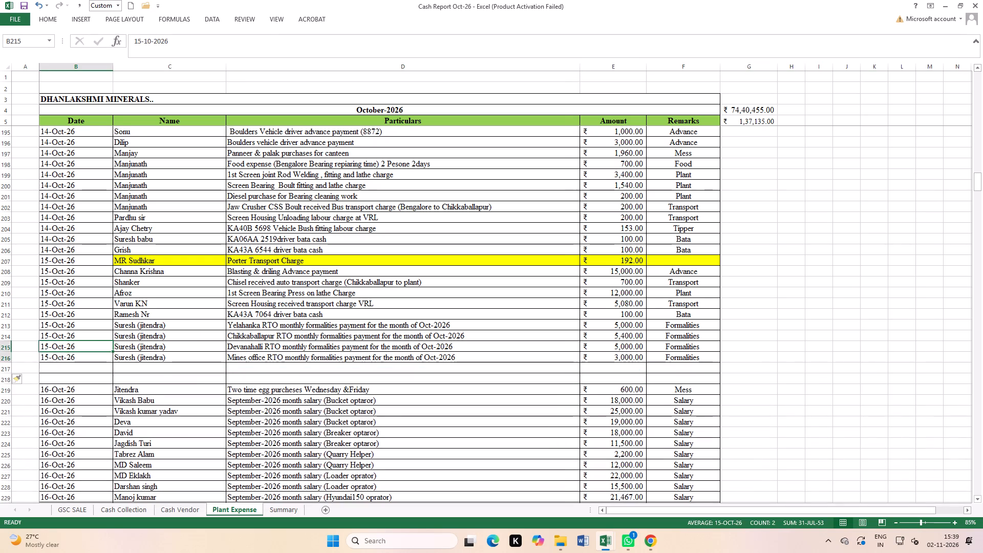
{"action": "left_click_drag", "start_coordinate": [57, 356], "coordinate": [57, 357]}
{"action": "left_click_drag", "start_coordinate": [111, 363], "coordinate": [112, 374]}
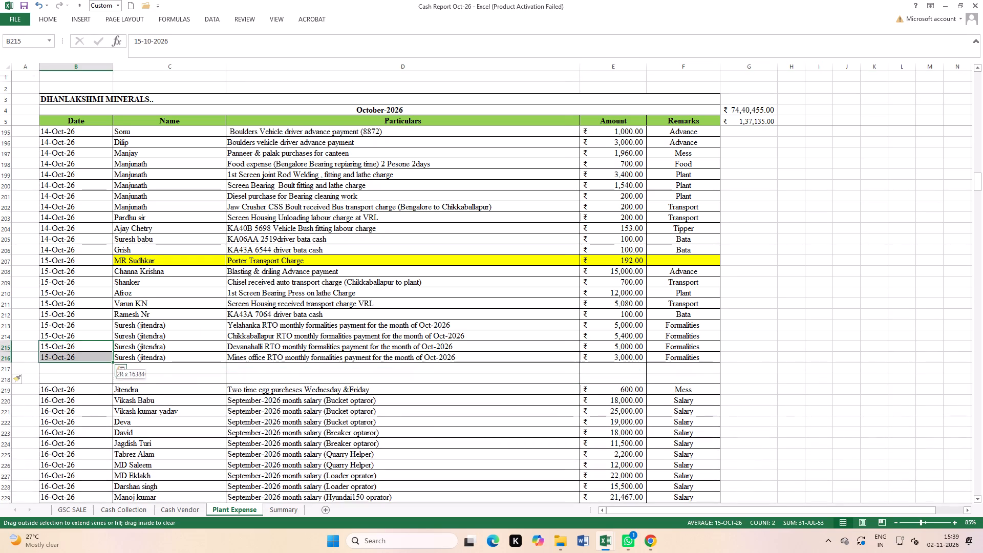
{"action": "left_click_drag", "start_coordinate": [112, 374], "coordinate": [112, 379]}
Select the empty Name cell C217 in the first of the two new 15-Oct-26 rows.
{"action": "left_click", "coordinate": [127, 368]}
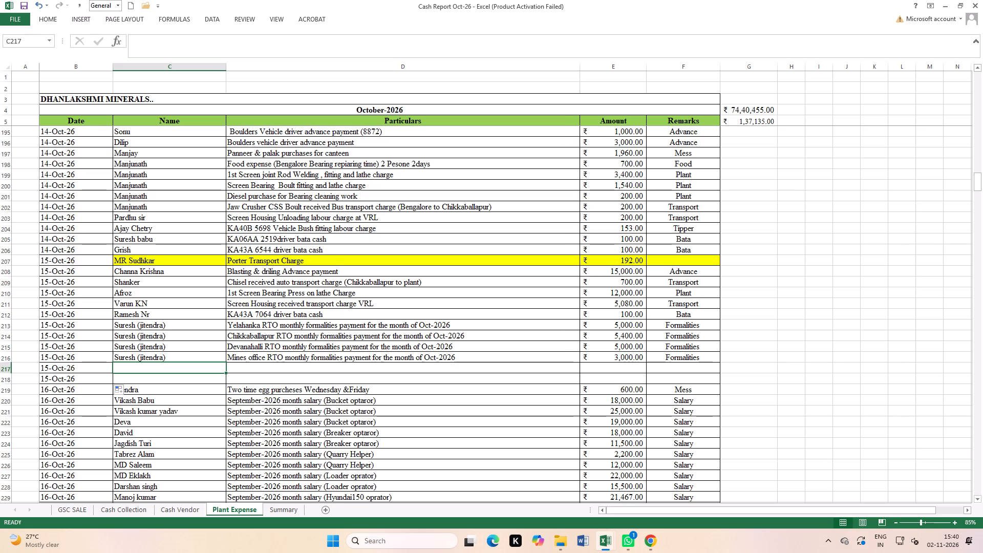
{"action": "left_click", "coordinate": [124, 369]}
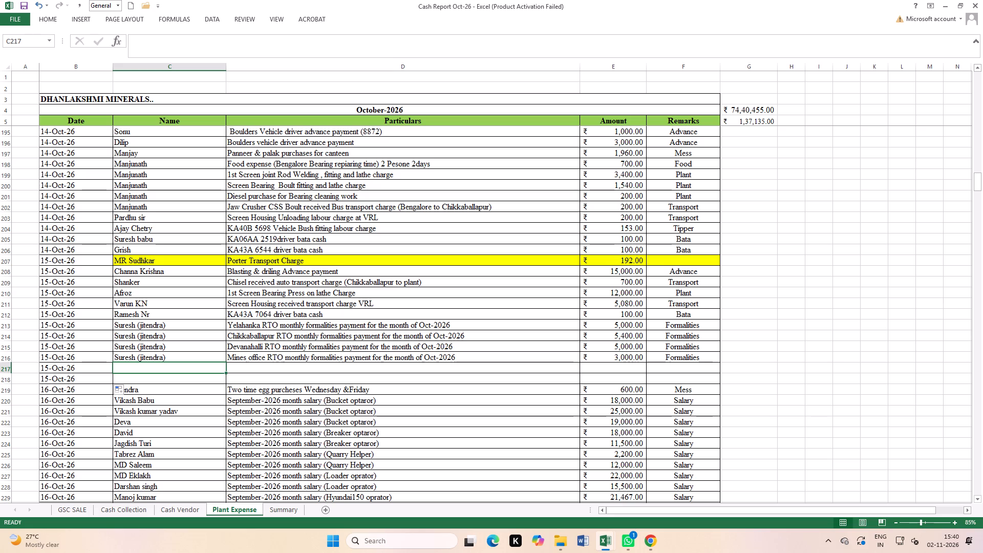
{"action": "left_click", "coordinate": [124, 369]}
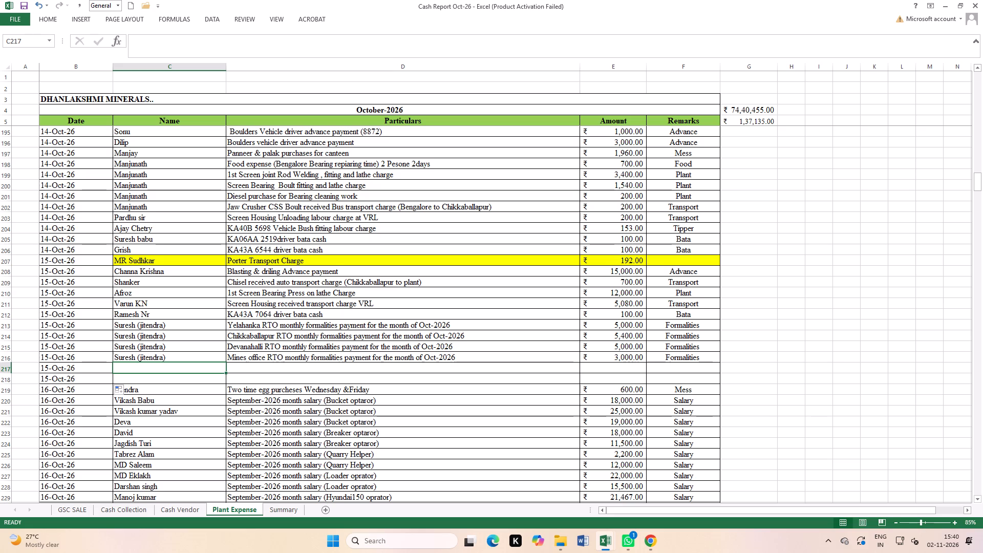
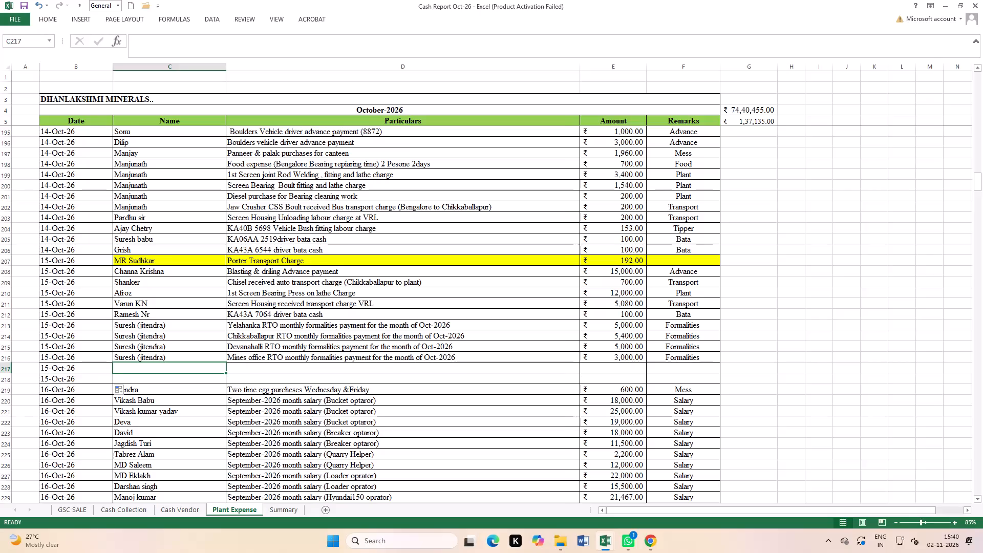
Enter the name Gagan in Name cell C217 of the first new 15-Oct-26 row.
{"action": "left_click", "coordinate": [133, 367]}
{"action": "key", "text": "shift+g"}
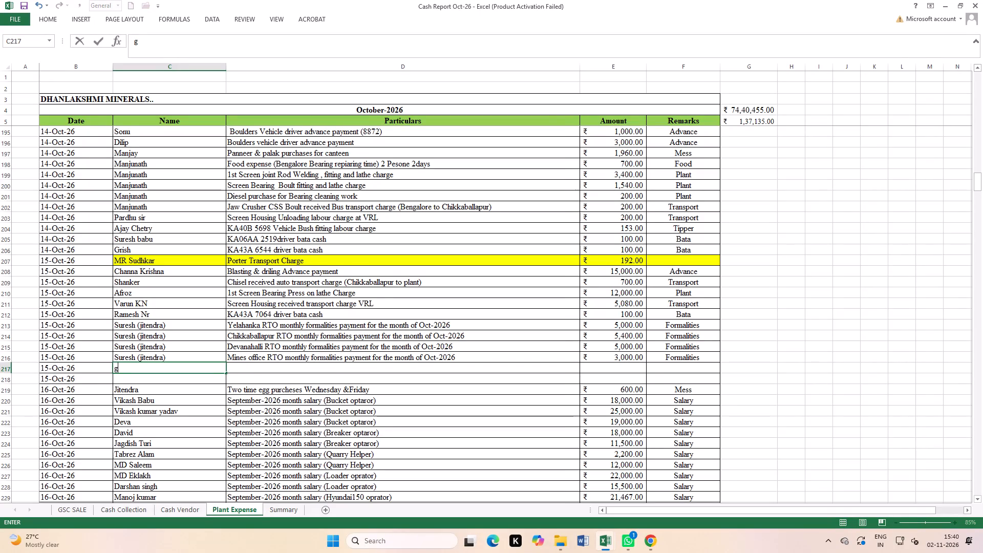
{"action": "key", "text": "BackSpace"}
{"action": "key", "text": "g"}
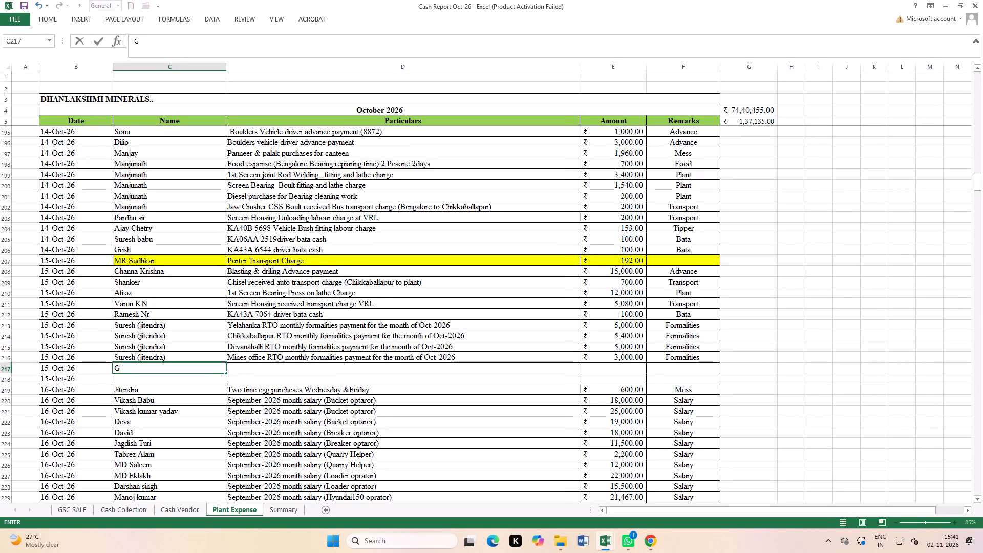
{"action": "type", "text": "aga"}
{"action": "key", "text": "n"}
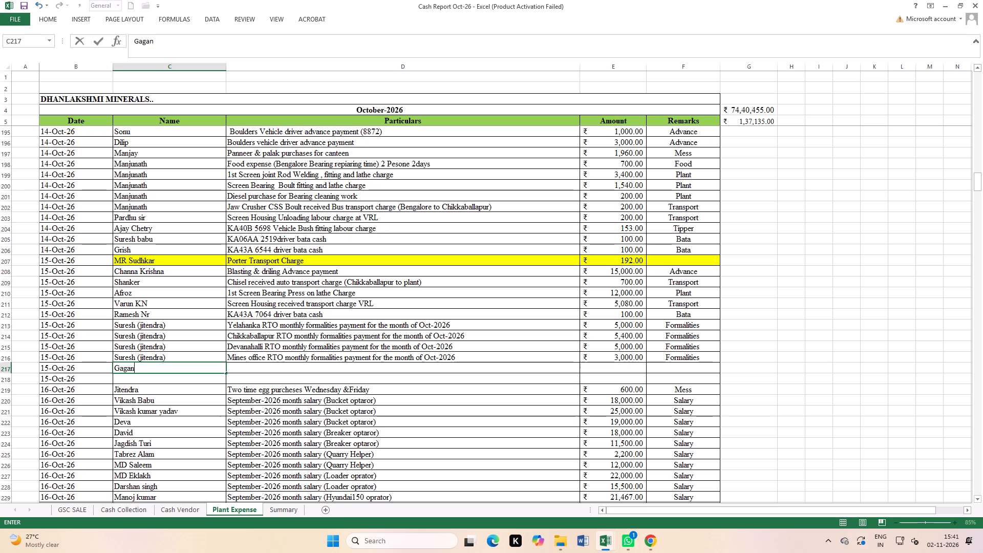
{"action": "scroll", "coordinate": [285, 319], "scroll_direction": "up", "scroll_amount": 2}
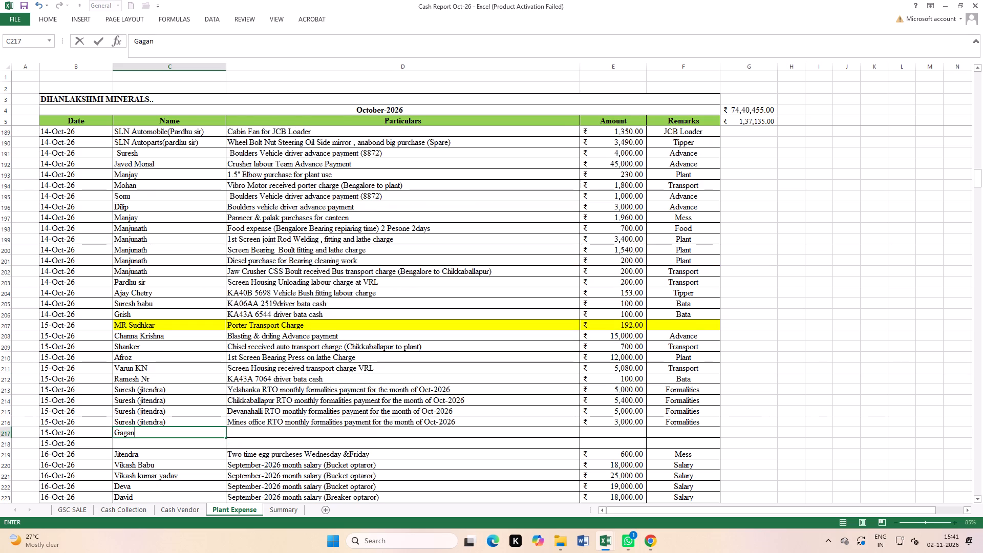
{"action": "scroll", "coordinate": [274, 268], "scroll_direction": "up", "scroll_amount": 2}
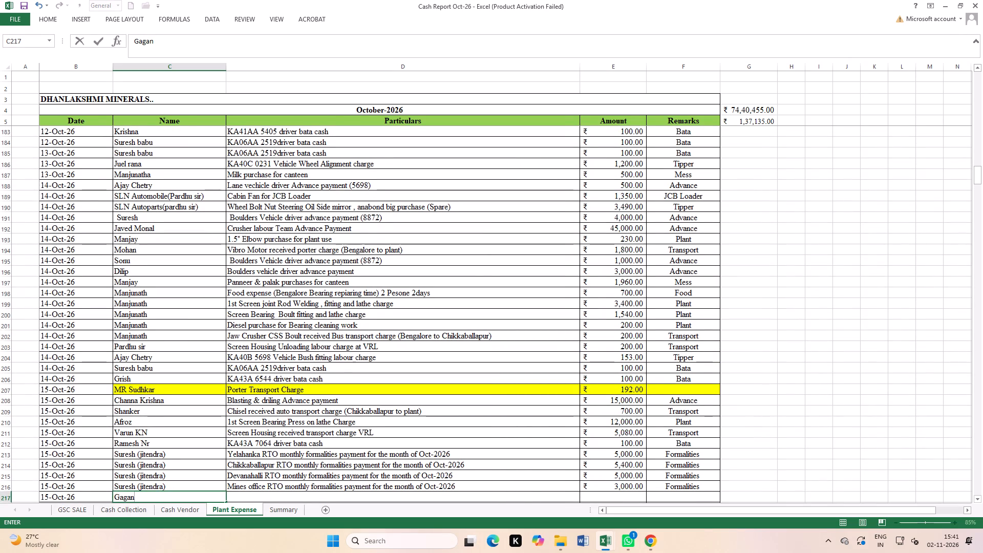
{"action": "scroll", "coordinate": [297, 354], "scroll_direction": "up", "scroll_amount": 2}
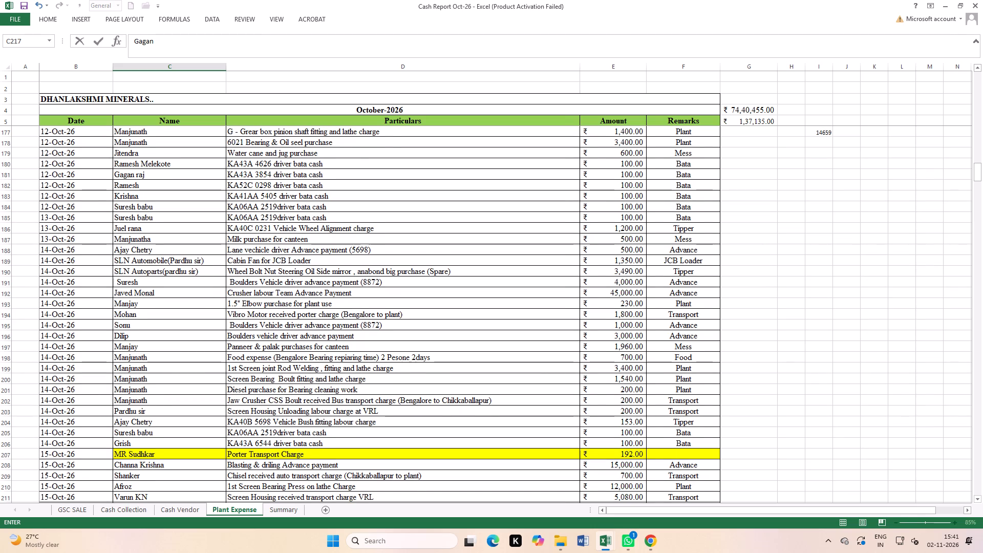
{"action": "scroll", "coordinate": [269, 240], "scroll_direction": "up", "scroll_amount": 2}
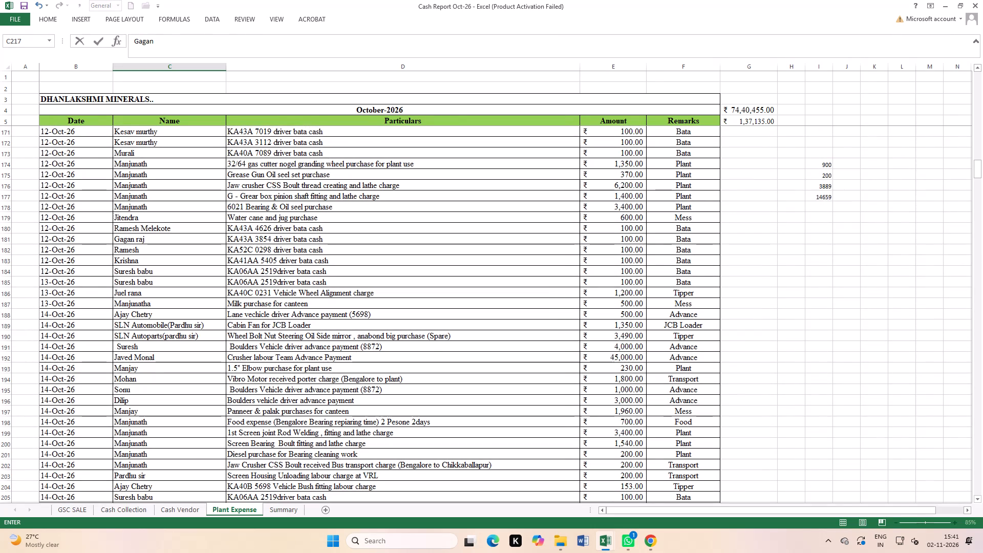
{"action": "left_click", "coordinate": [240, 142]}
{"action": "left_click_drag", "start_coordinate": [550, 145], "coordinate": [672, 146]}
{"action": "key", "text": "ctrl+c"}
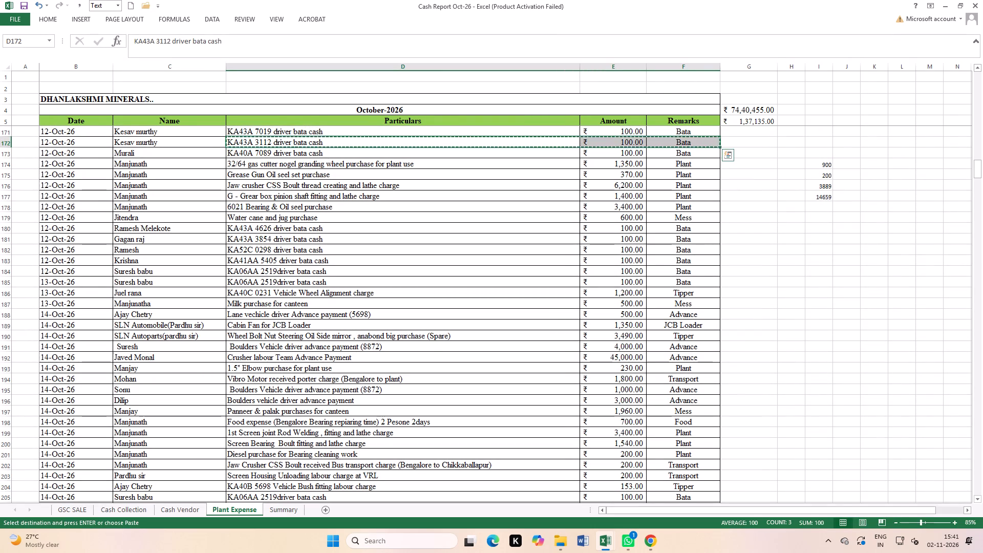
{"action": "scroll", "coordinate": [344, 332], "scroll_direction": "down", "scroll_amount": 4}
{"action": "scroll", "coordinate": [197, 440], "scroll_direction": "down", "scroll_amount": 5}
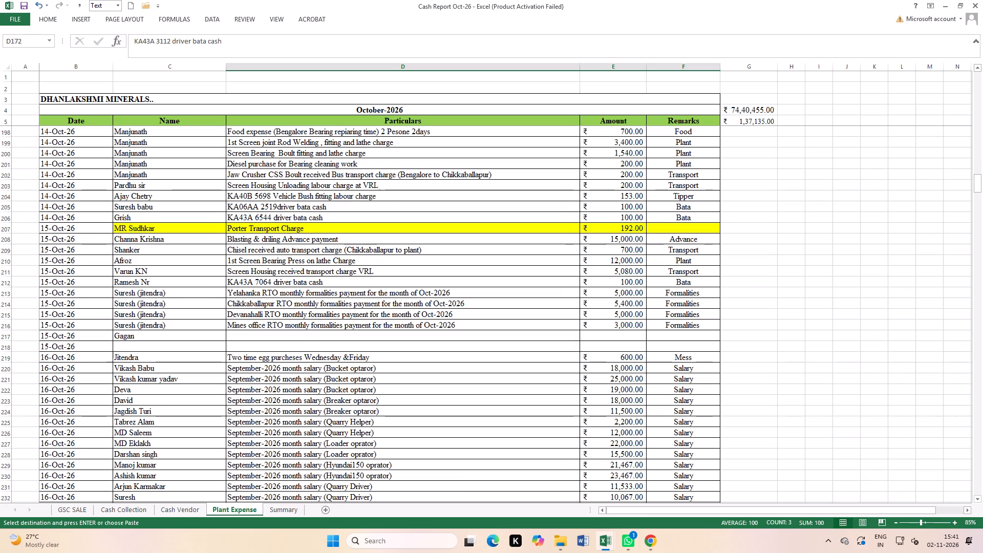
{"action": "left_click", "coordinate": [242, 338]}
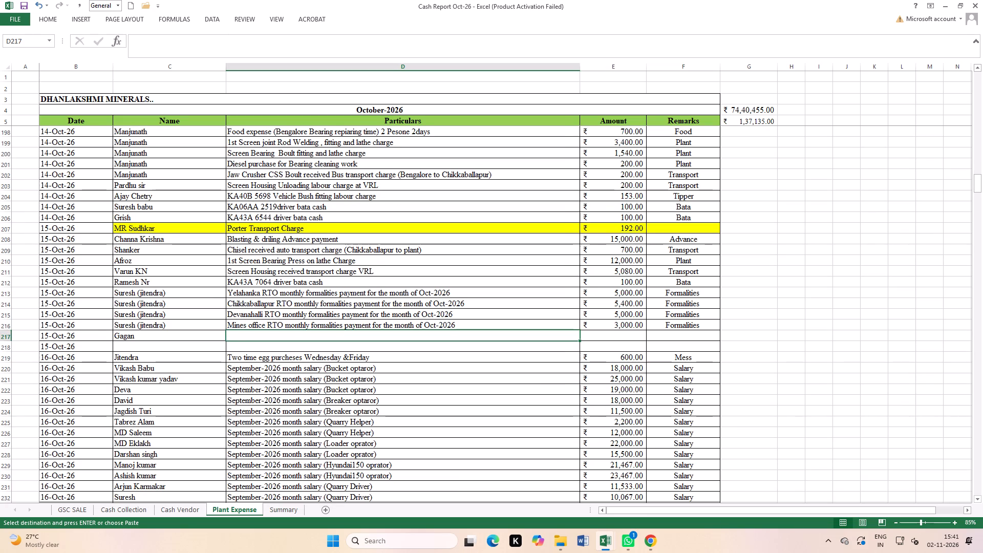
{"action": "key", "text": "ctrl+v"}
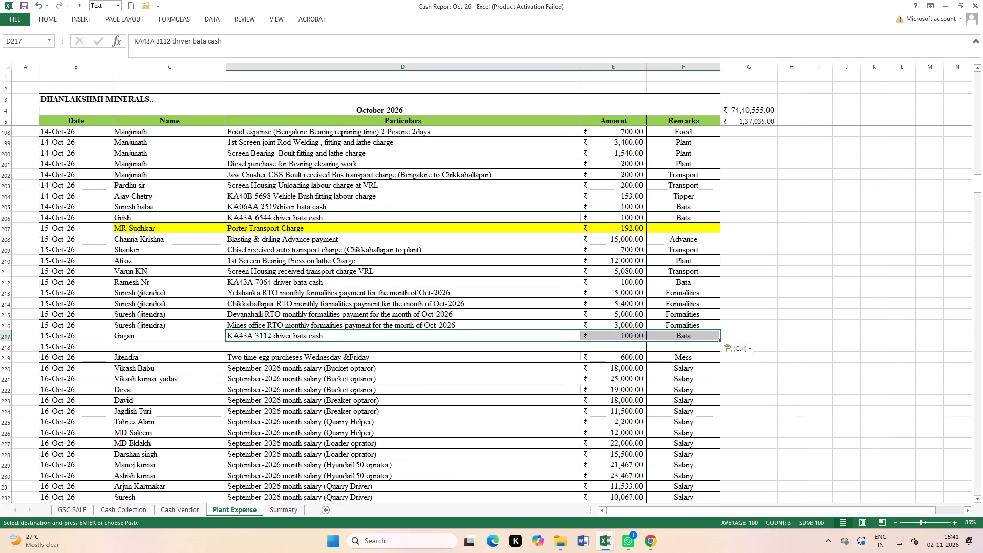
Enter the name Mahesh in Name cell C218 of the second new 15-Oct-26 row.
{"action": "left_click", "coordinate": [124, 348]}
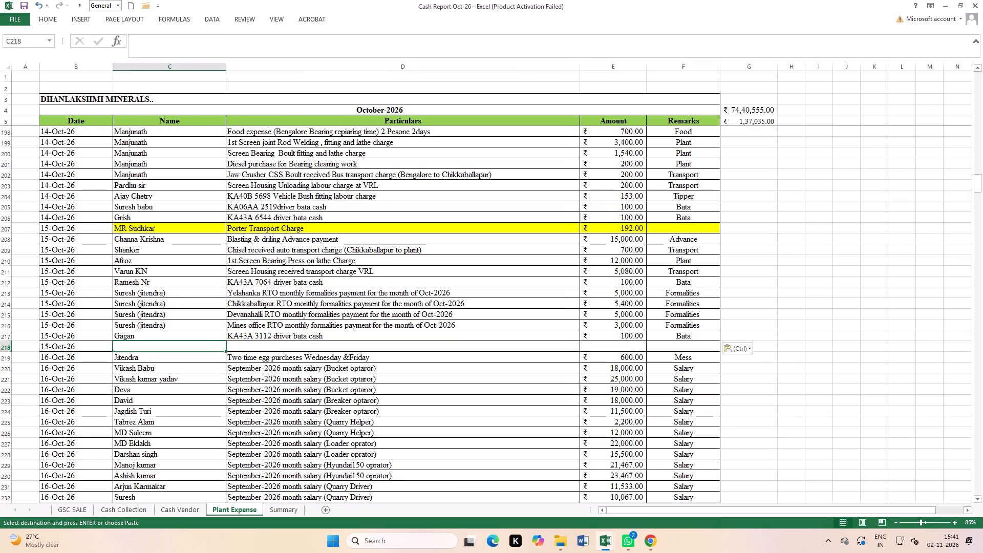
{"action": "key", "text": "shift+m"}
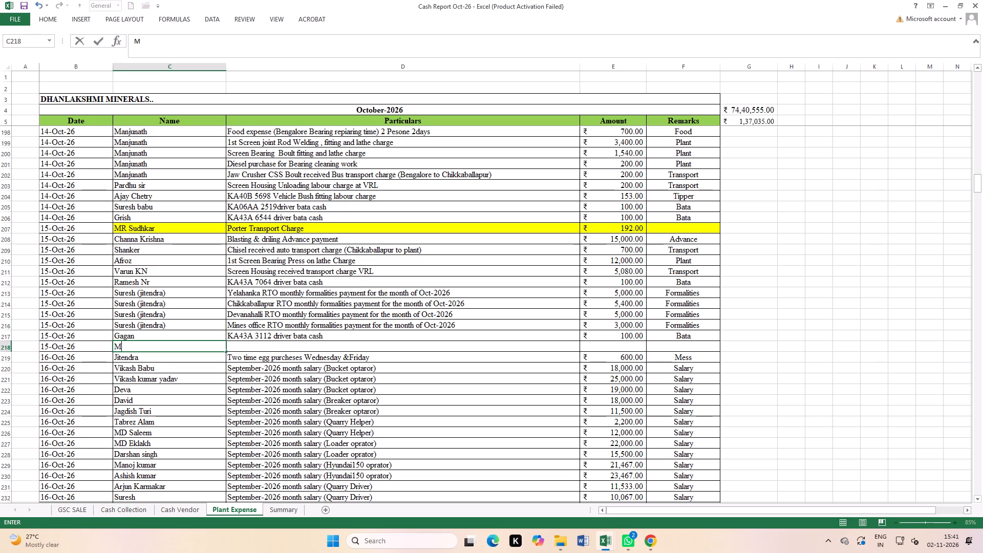
{"action": "type", "text": "ahes"}
{"action": "key", "text": "h"}
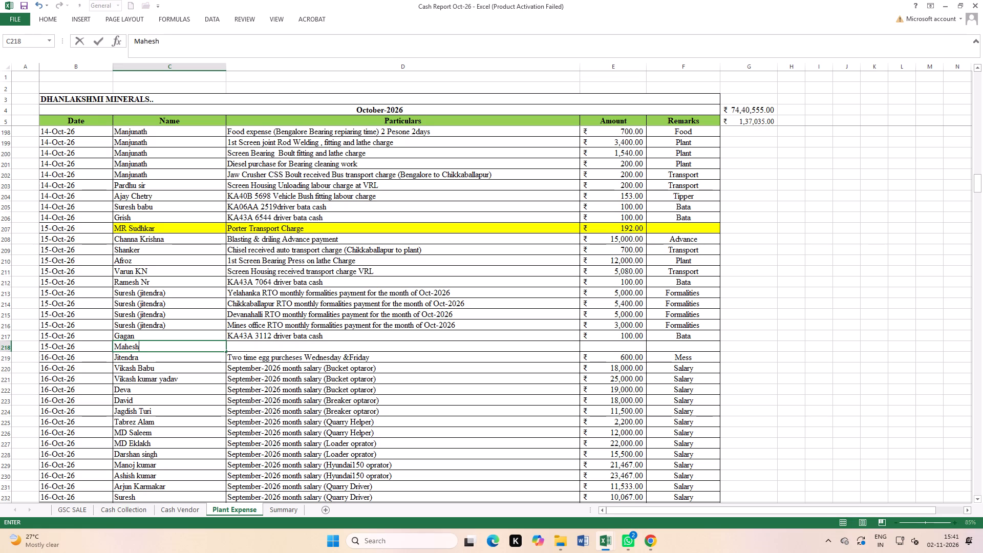
{"action": "left_click", "coordinate": [249, 344]}
Copy the Particulars, Amount and Remarks cells of row 217 into row 218.
{"action": "left_click", "coordinate": [254, 335]}
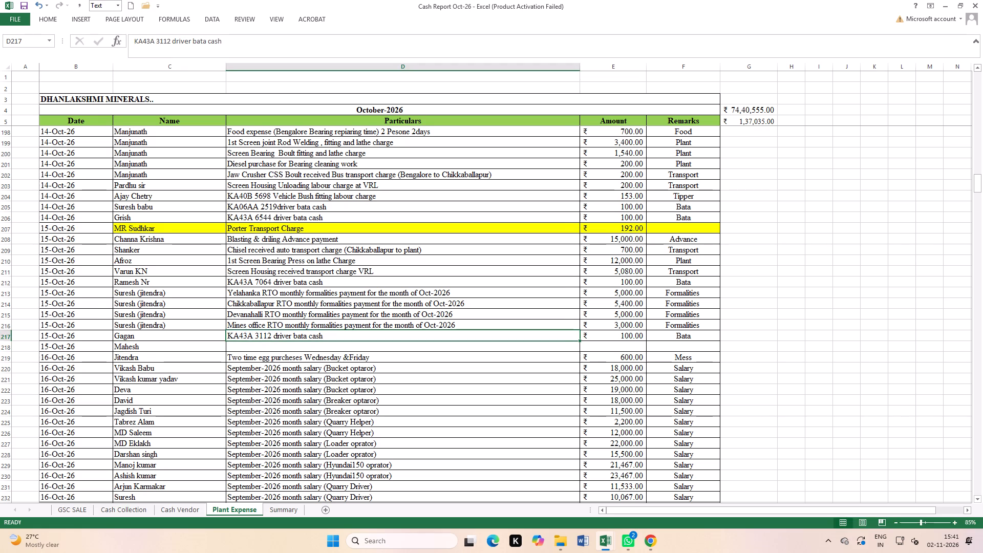
{"action": "left_click_drag", "start_coordinate": [570, 338], "coordinate": [654, 337]}
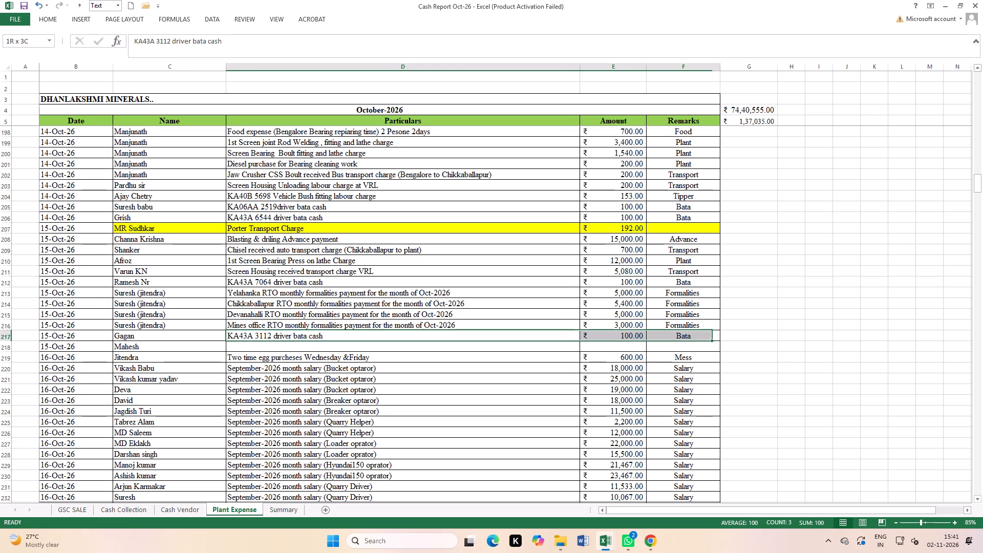
{"action": "left_click_drag", "start_coordinate": [654, 337], "coordinate": [668, 336]}
{"action": "key", "text": "ctrl+c"}
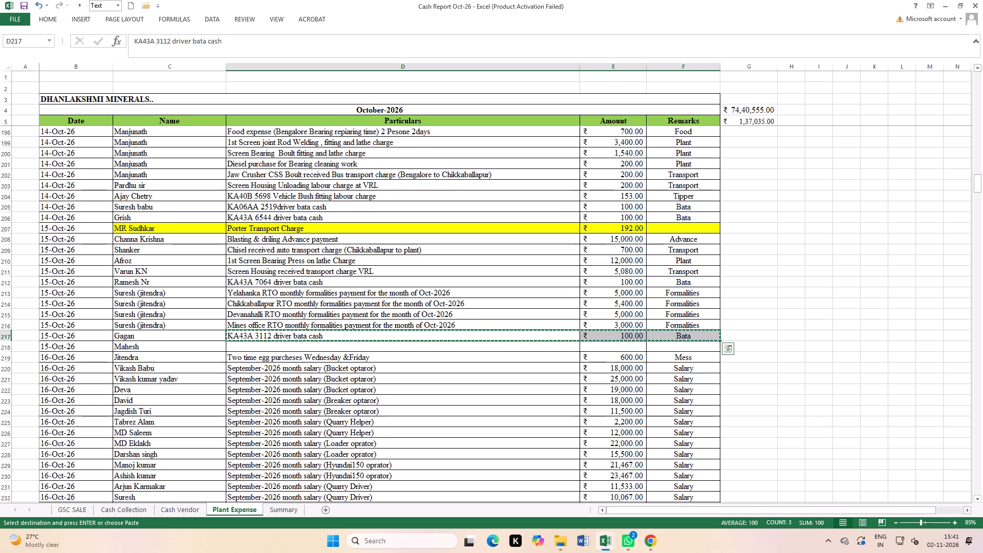
{"action": "left_click", "coordinate": [245, 349]}
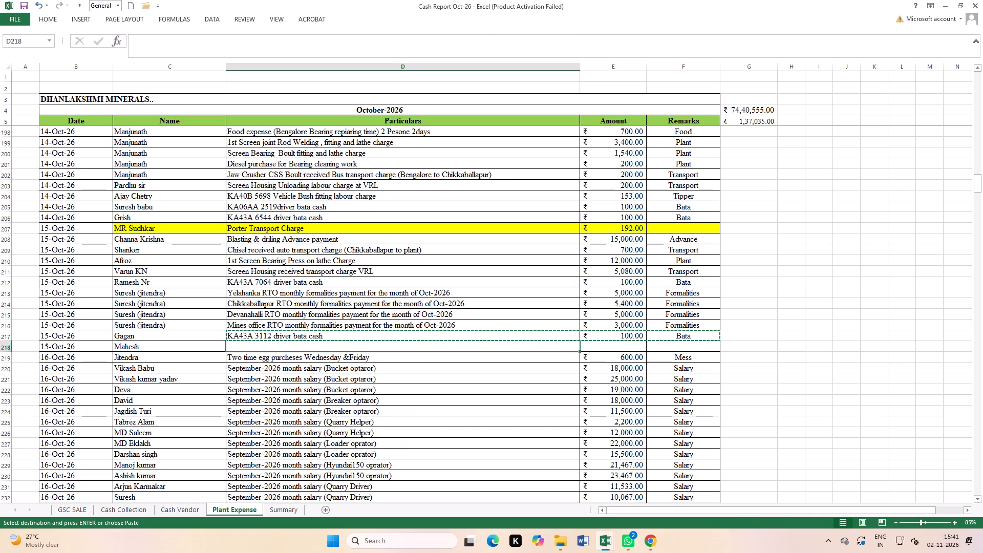
{"action": "key", "text": "ctrl+v"}
{"action": "left_click", "coordinate": [802, 382]}
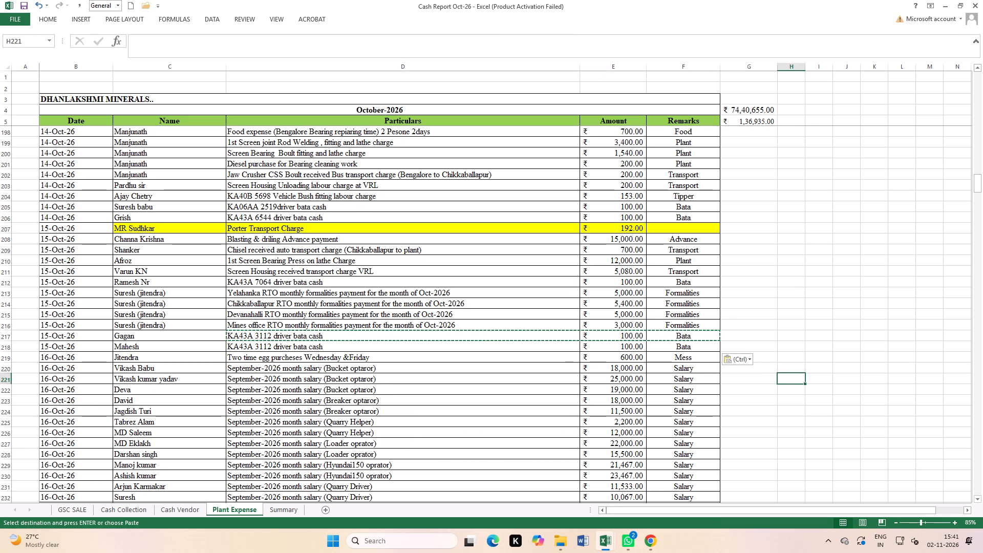
{"action": "triple_click", "coordinate": [901, 418]}
{"action": "left_click", "coordinate": [901, 418]}
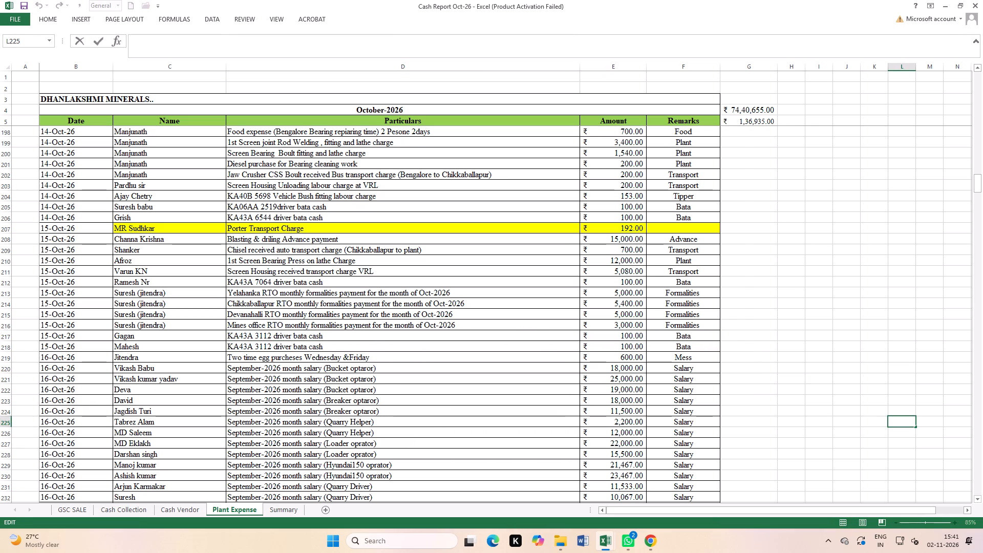
{"action": "left_click", "coordinate": [269, 349]}
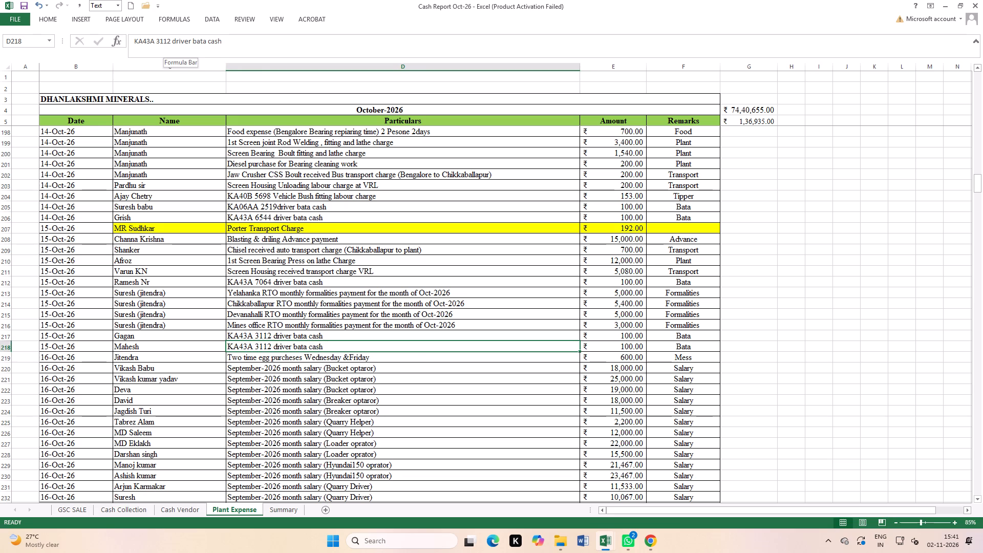
{"action": "double_click", "coordinate": [168, 42]}
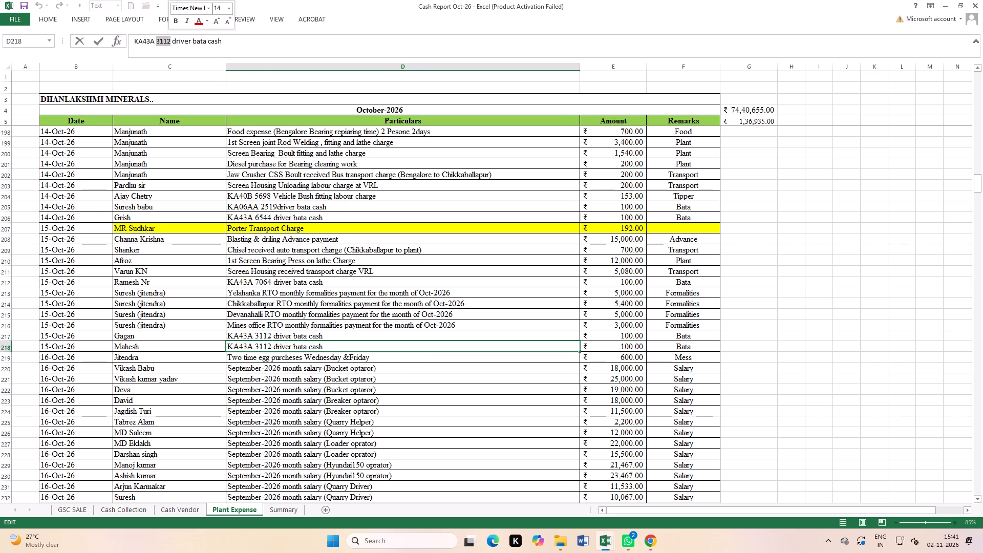
{"action": "key", "text": "BackSpace"}
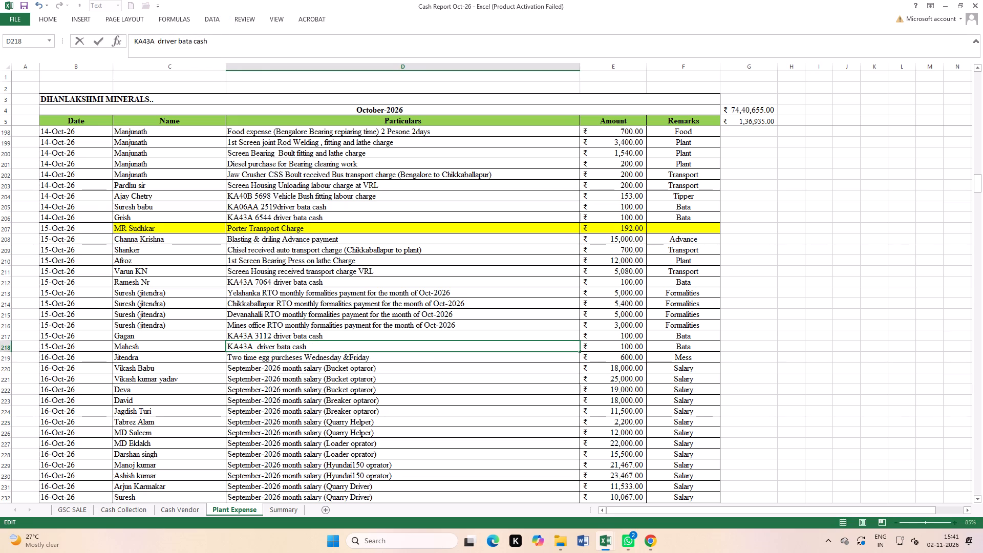
{"action": "key", "text": "BackSpace"}
{"action": "key", "text": "BackSpace"}
{"action": "key", "text": "BackSpace"}
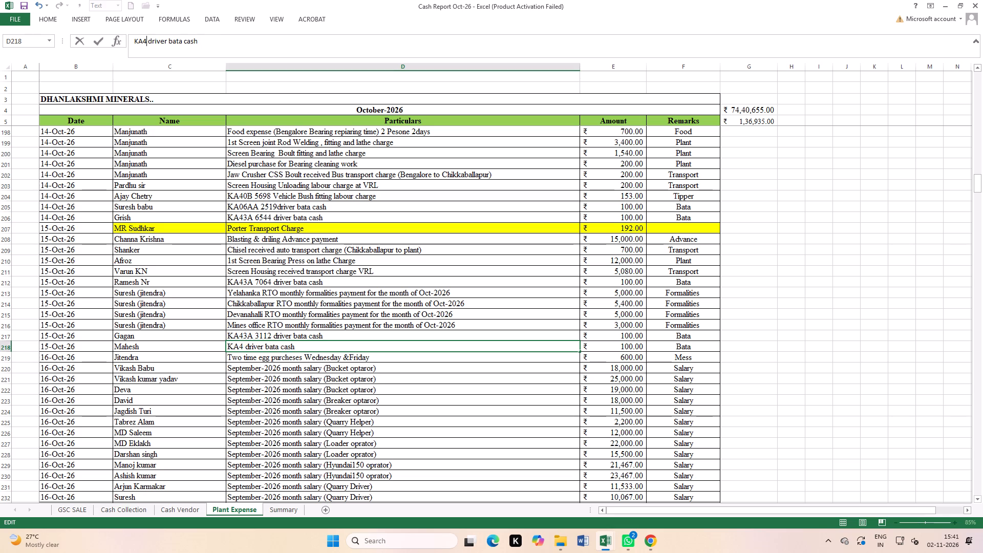
{"action": "key", "text": "1"}
{"action": "key", "text": "shift+b"}
{"action": "key", "text": "space"}
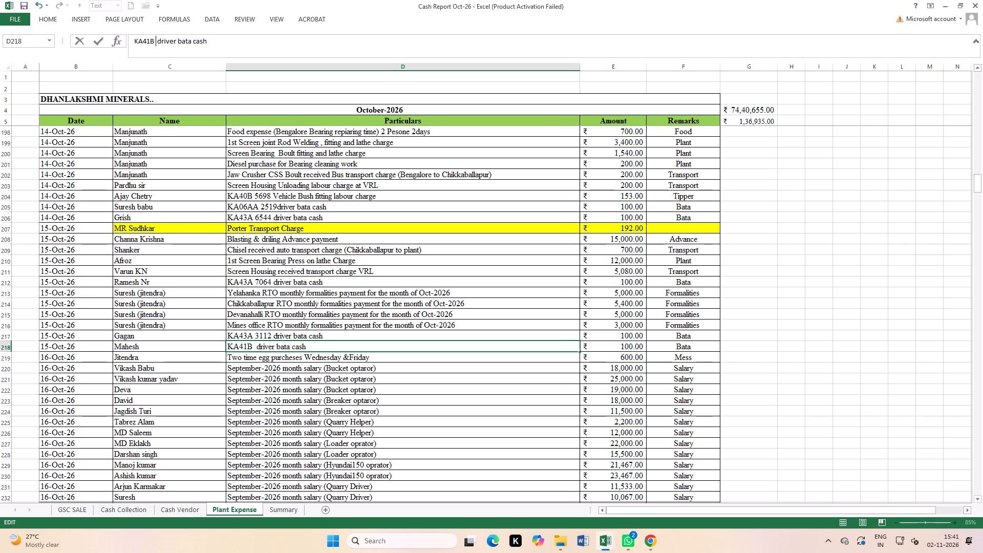
{"action": "type", "text": "30"}
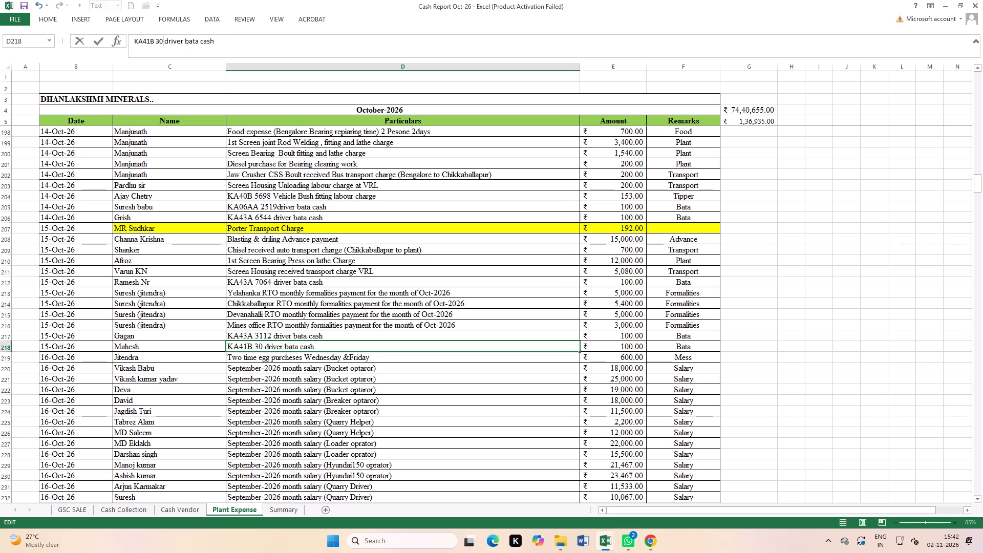
{"action": "type", "text": "11"}
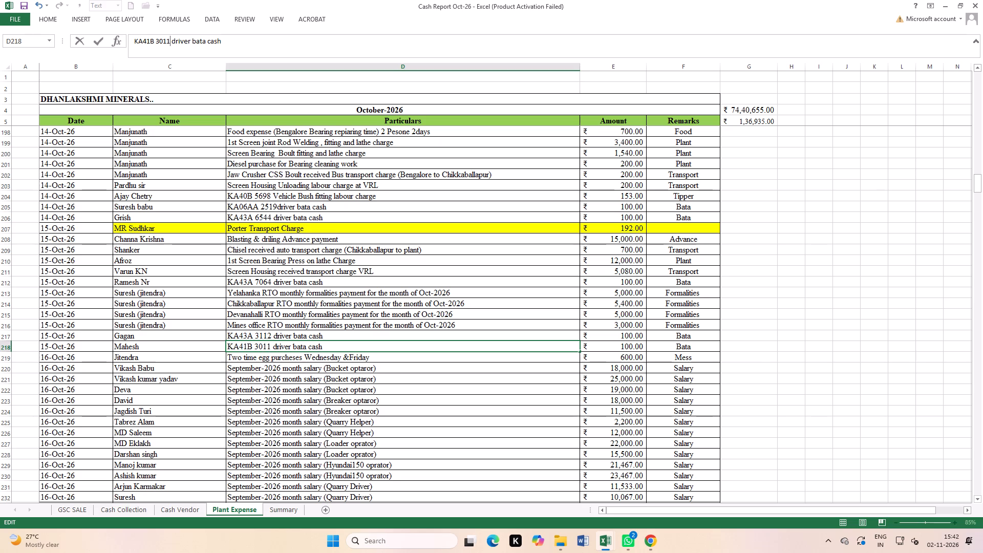
{"action": "left_click", "coordinate": [952, 438]}
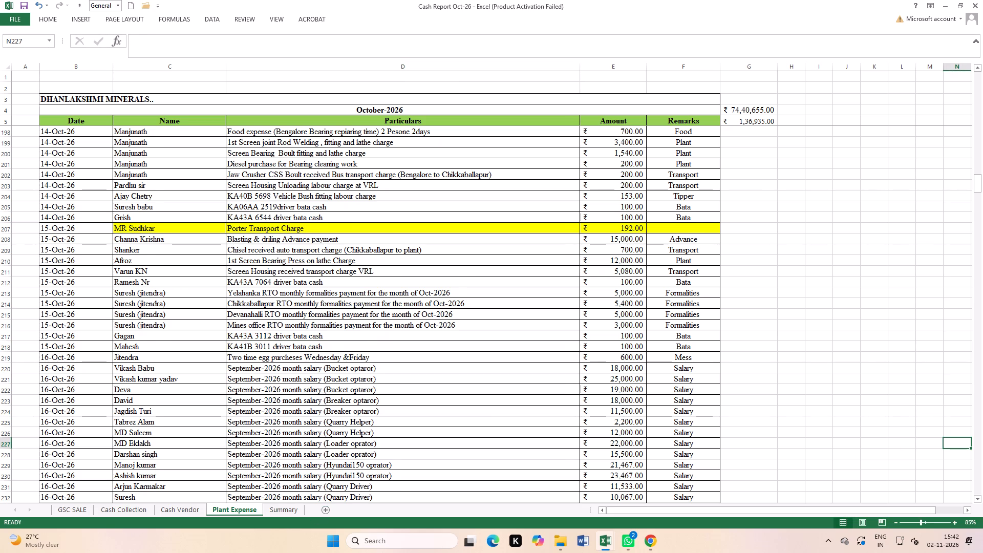
{"action": "scroll", "coordinate": [65, 396], "scroll_direction": "down", "scroll_amount": 1}
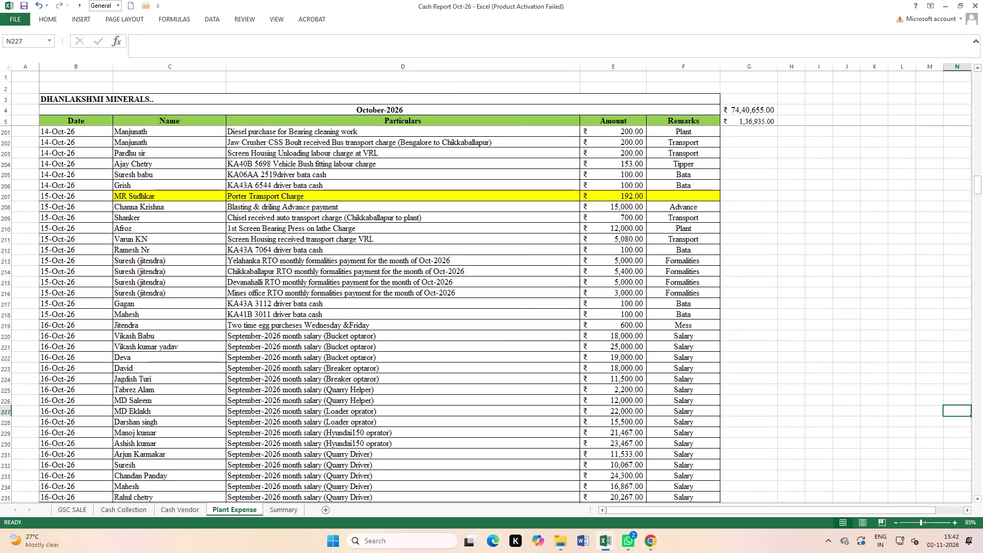
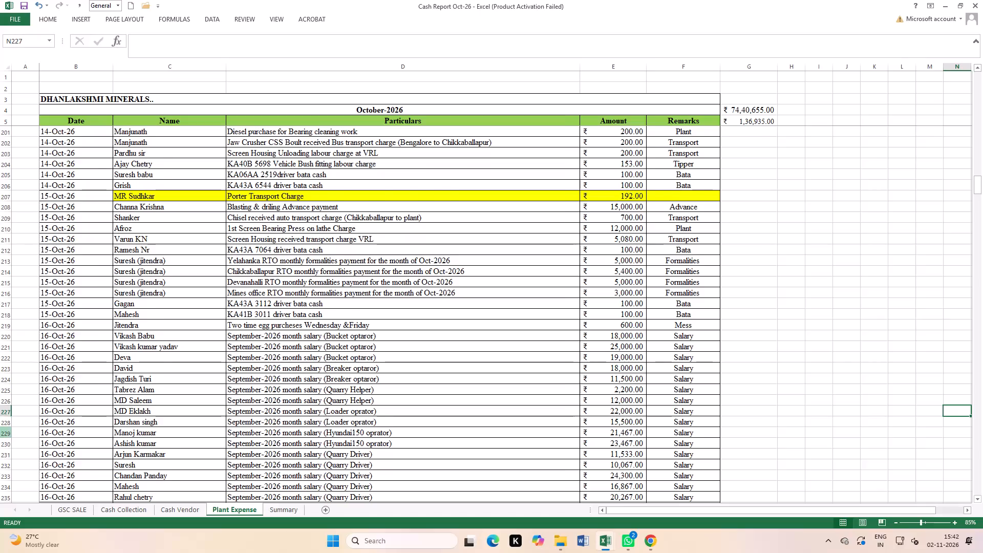
Insert six blank rows at row 256, between the last 16-Oct-26 salary entry and the first 17-Oct-26 entry.
{"action": "scroll", "coordinate": [60, 387], "scroll_direction": "down", "scroll_amount": 3}
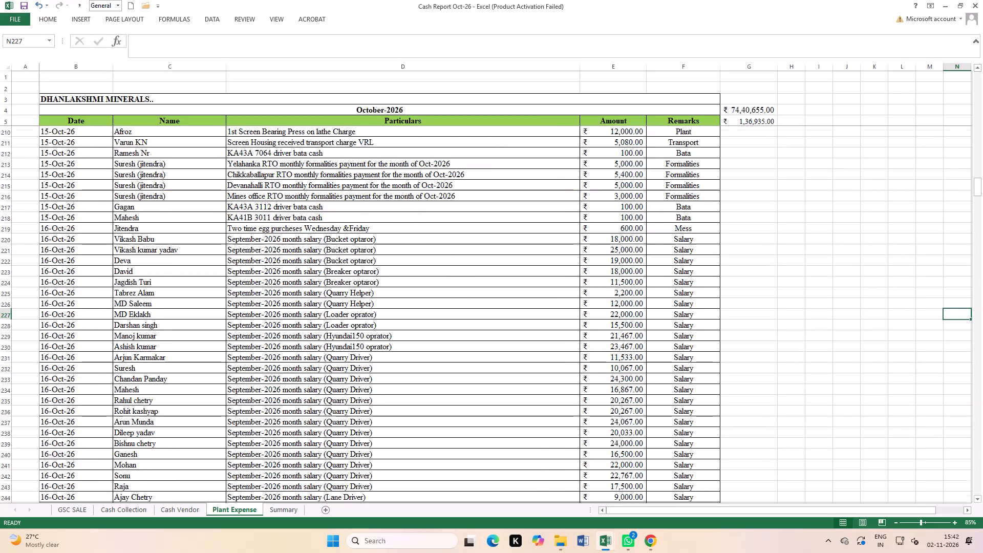
{"action": "scroll", "coordinate": [56, 416], "scroll_direction": "down", "scroll_amount": 8}
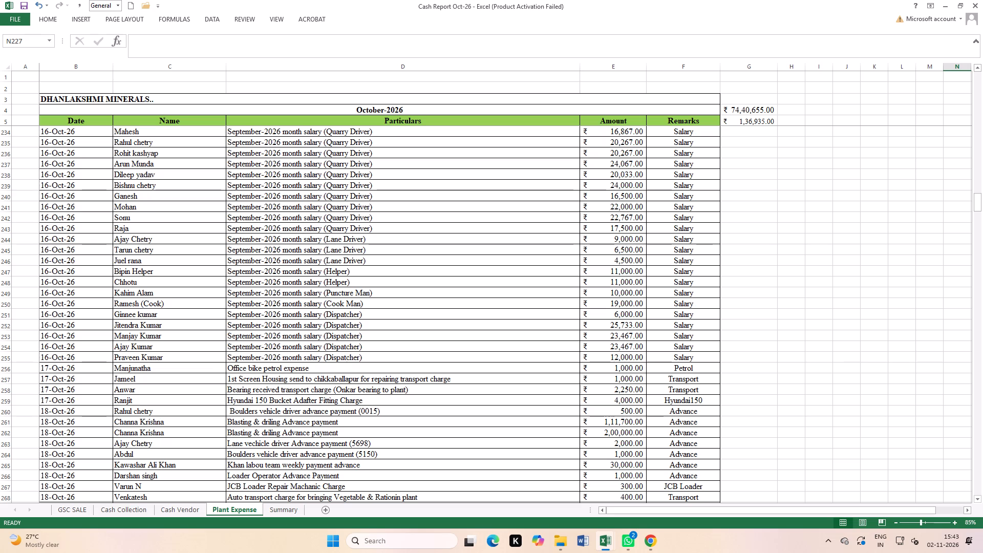
{"action": "left_click", "coordinate": [6, 370]}
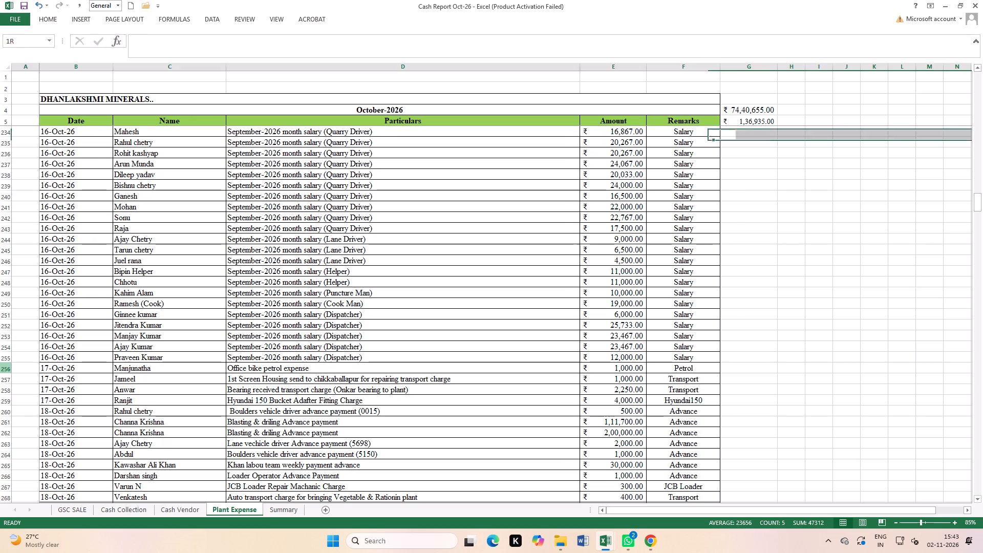
{"action": "key", "text": "ctrl+plus"}
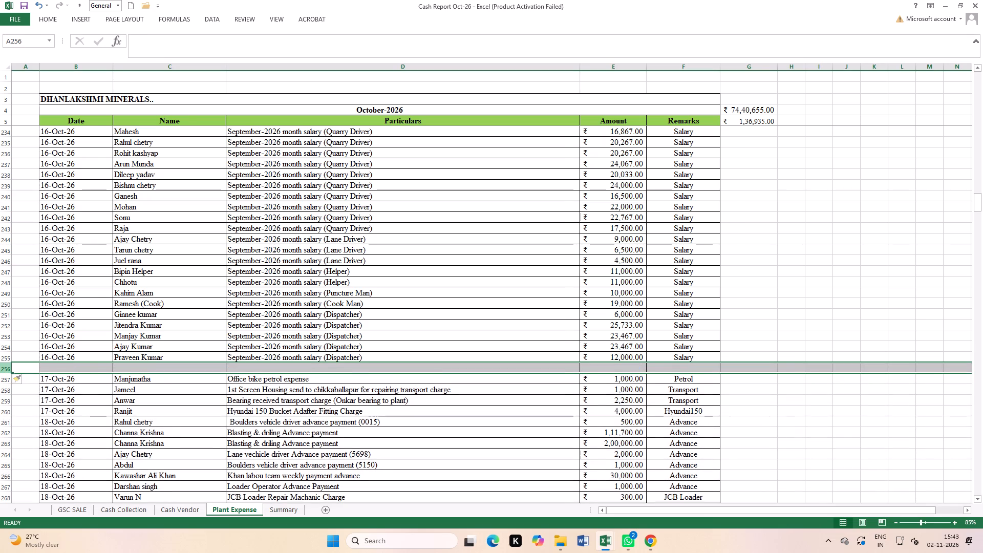
{"action": "key", "text": "ctrl+plus"}
{"action": "key", "text": "ctrl+plus"}
{"action": "key", "text": "ctrl+plus"}
{"action": "key", "text": "ctrl+plus"}
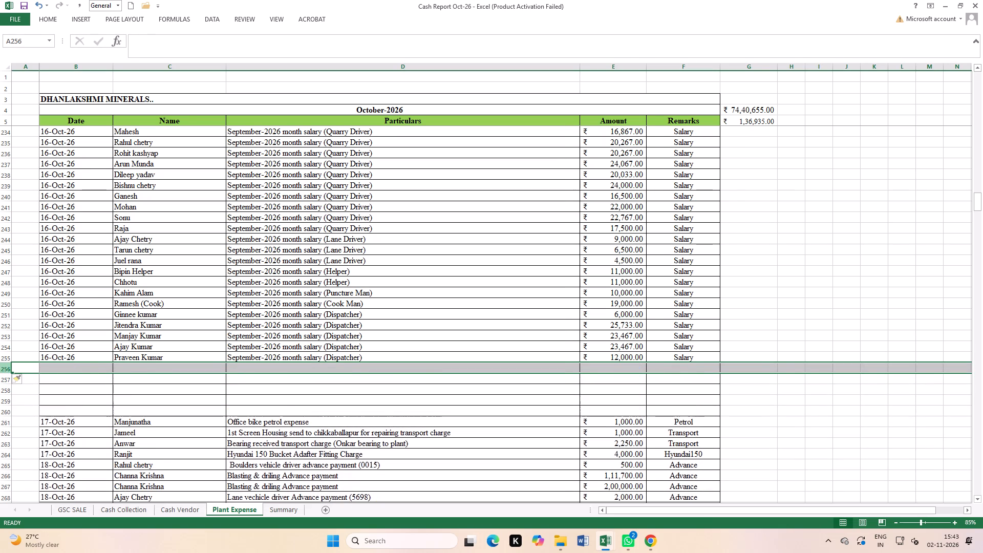
{"action": "key", "text": "ctrl+plus"}
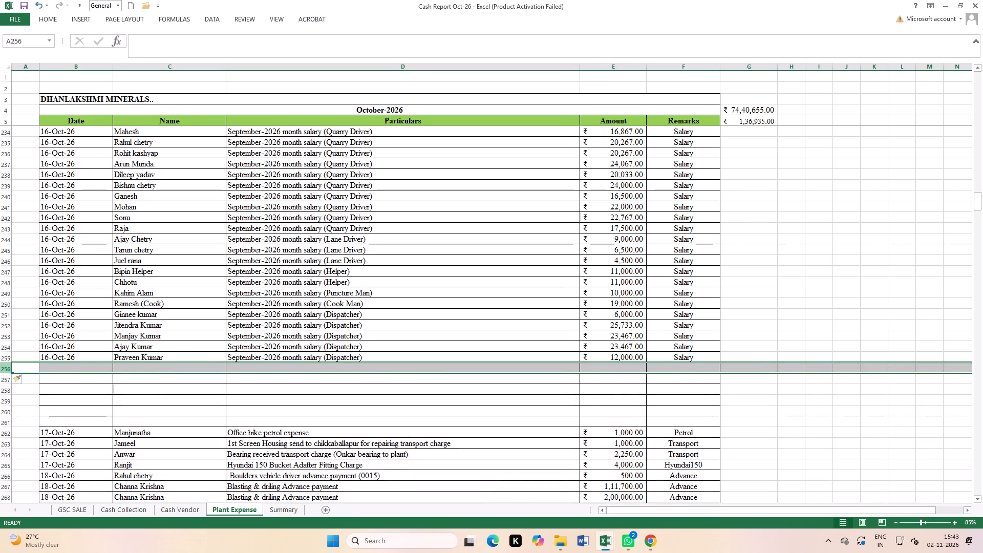
Fill the date 16-Oct-26 down from Date cells B254:B255 through the six new rows, B256 to B261.
{"action": "double_click", "coordinate": [827, 319]}
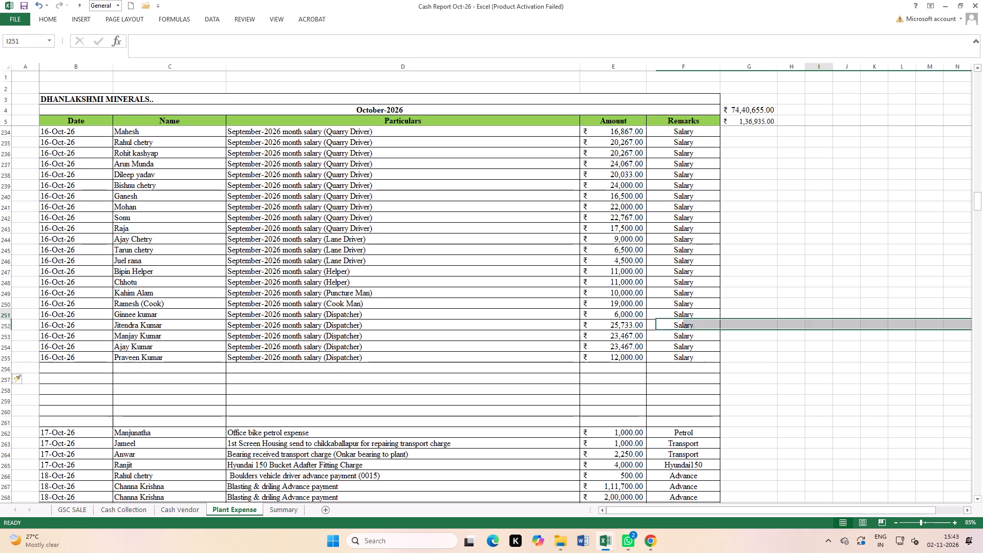
{"action": "scroll", "coordinate": [294, 424], "scroll_direction": "down", "scroll_amount": 3}
{"action": "scroll", "coordinate": [294, 413], "scroll_direction": "up", "scroll_amount": 2}
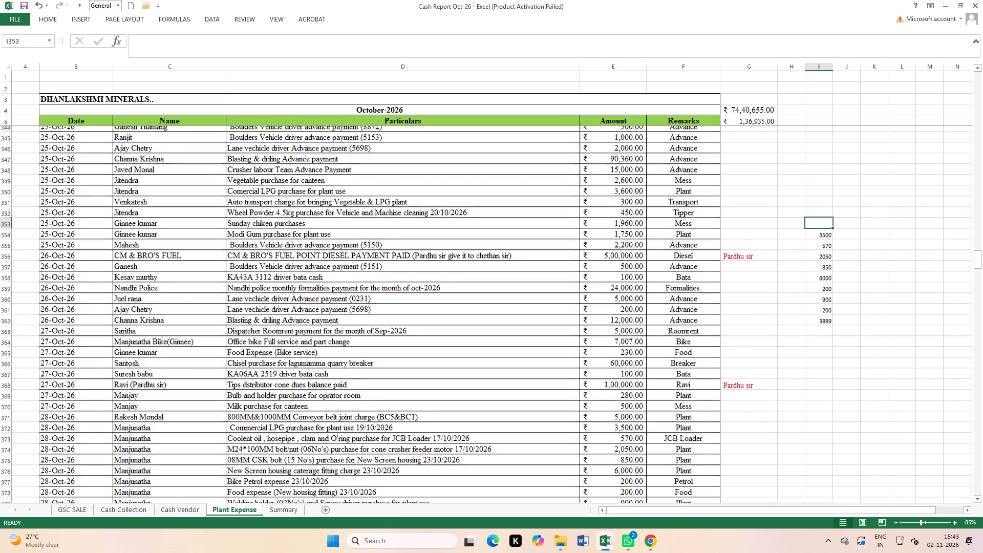
{"action": "scroll", "coordinate": [294, 406], "scroll_direction": "up", "scroll_amount": 20}
{"action": "scroll", "coordinate": [294, 406], "scroll_direction": "up", "scroll_amount": 10}
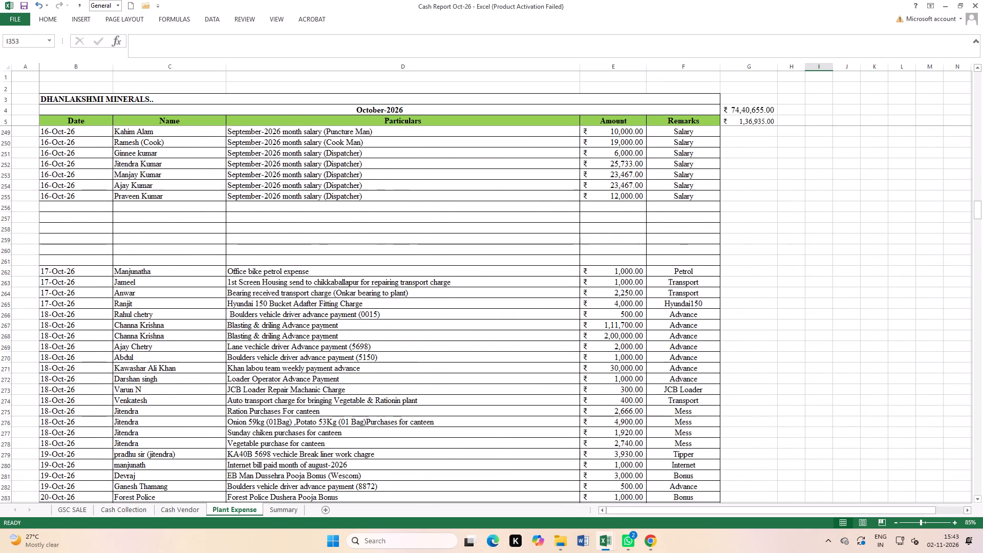
{"action": "scroll", "coordinate": [165, 352], "scroll_direction": "up", "scroll_amount": 5}
{"action": "left_click", "coordinate": [58, 366]}
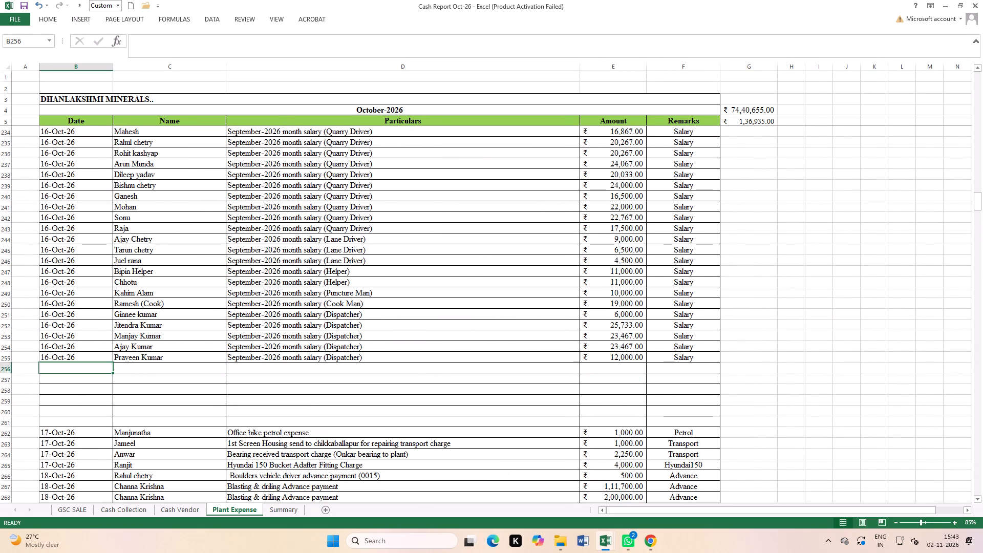
{"action": "left_click", "coordinate": [55, 346]}
{"action": "left_click_drag", "start_coordinate": [55, 345], "coordinate": [55, 353]}
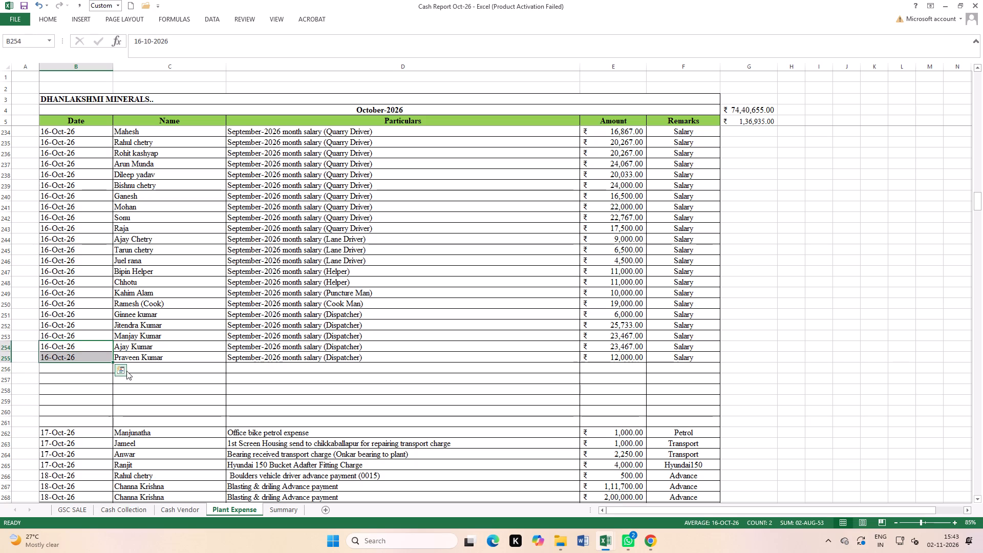
{"action": "left_click_drag", "start_coordinate": [113, 362], "coordinate": [114, 423]}
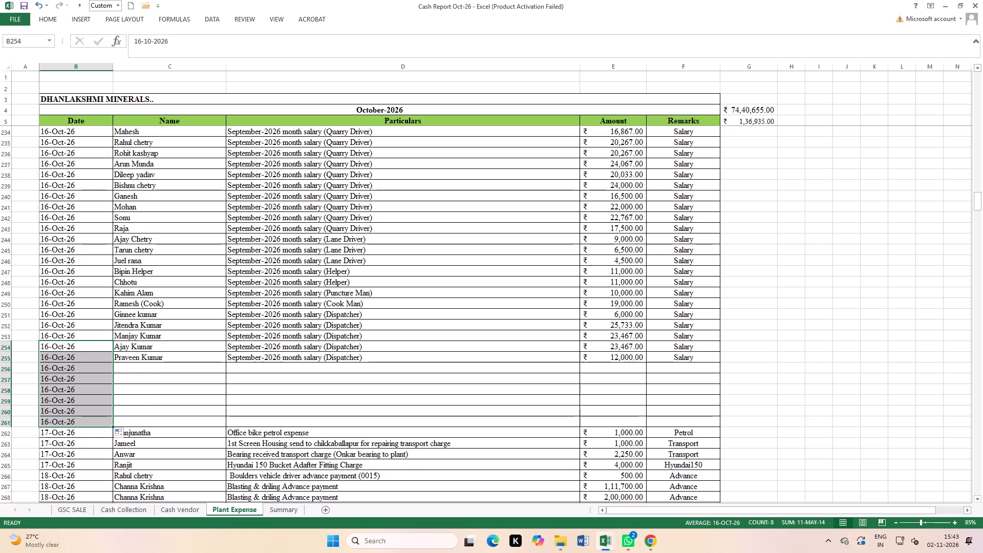
Select Name cell C256 in the first new 16-Oct-26 row.
{"action": "left_click", "coordinate": [141, 371]}
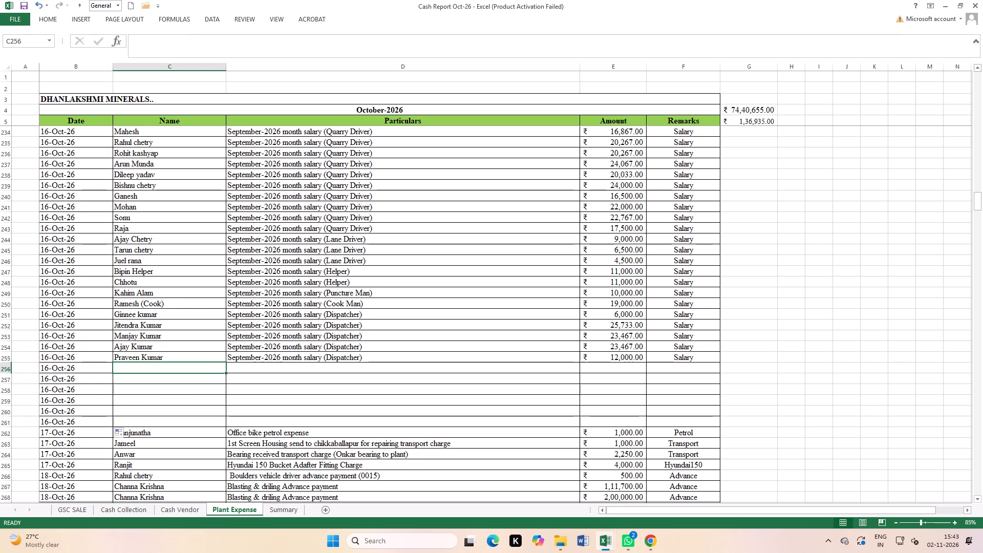
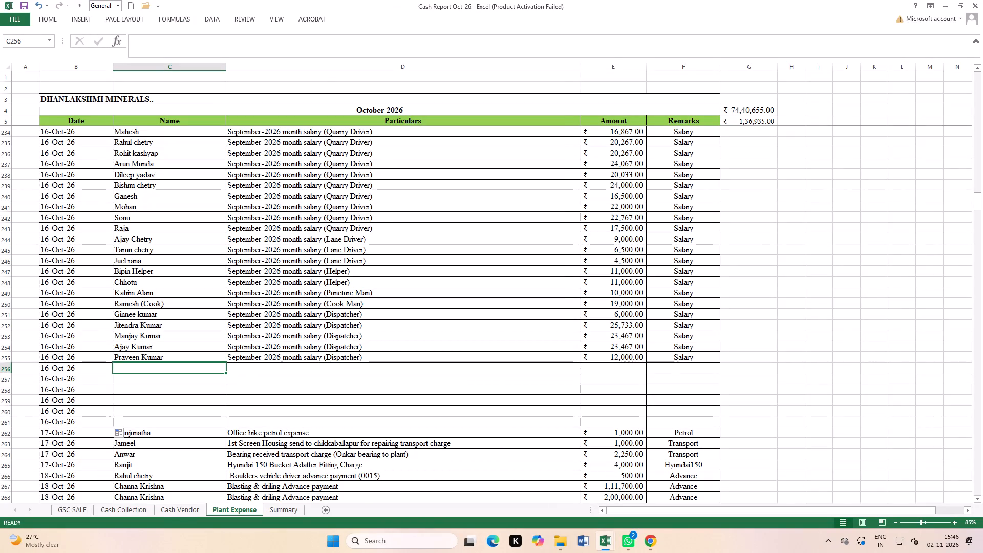
Examine the Summary sheet's opening balance, collections, plant expense amount and the debit, credit and balance totals.
{"action": "left_click", "coordinate": [285, 510]}
{"action": "scroll", "coordinate": [334, 274], "scroll_direction": "up", "scroll_amount": 3}
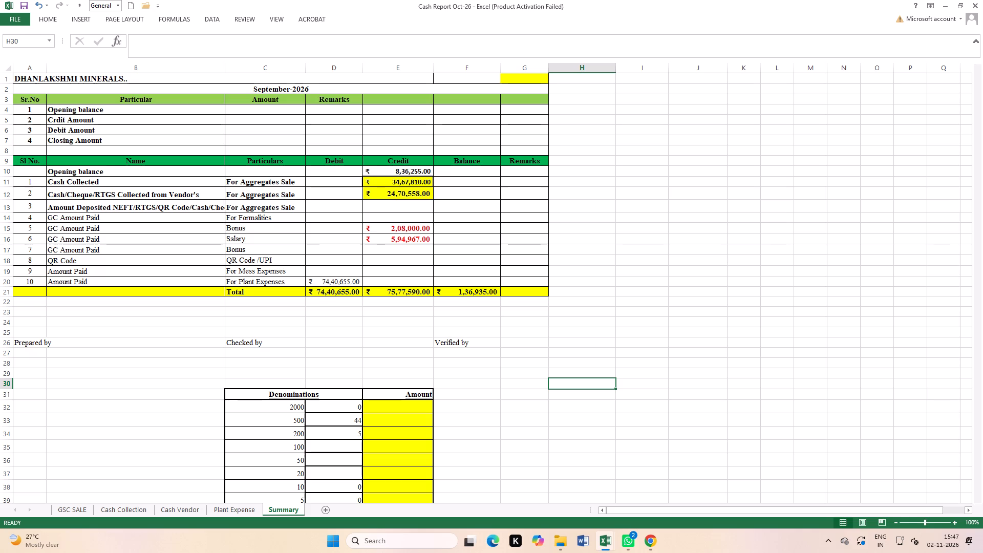
{"action": "left_click", "coordinate": [626, 354]}
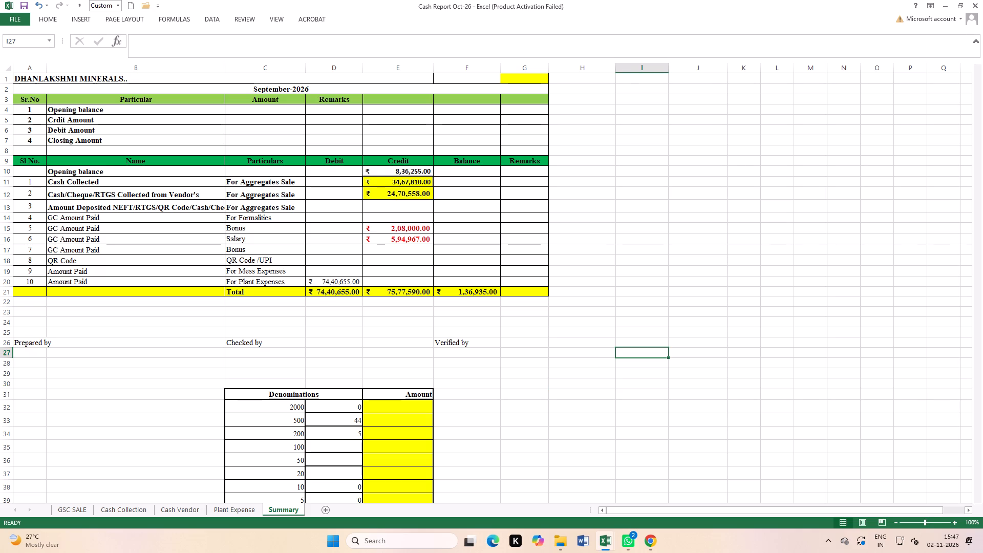
{"action": "scroll", "coordinate": [481, 321], "scroll_direction": "up", "scroll_amount": 2}
{"action": "scroll", "coordinate": [690, 324], "scroll_direction": "up", "scroll_amount": 3}
{"action": "scroll", "coordinate": [592, 336], "scroll_direction": "up", "scroll_amount": 8}
{"action": "left_click", "coordinate": [692, 435]}
{"action": "left_click", "coordinate": [632, 416]}
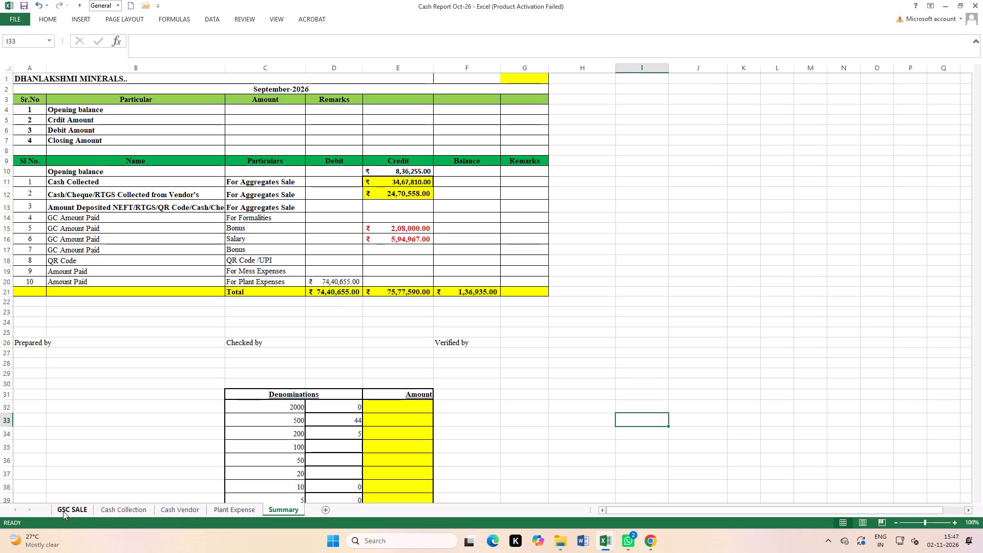
{"action": "scroll", "coordinate": [489, 484], "scroll_direction": "up", "scroll_amount": 2}
{"action": "left_click", "coordinate": [657, 302]}
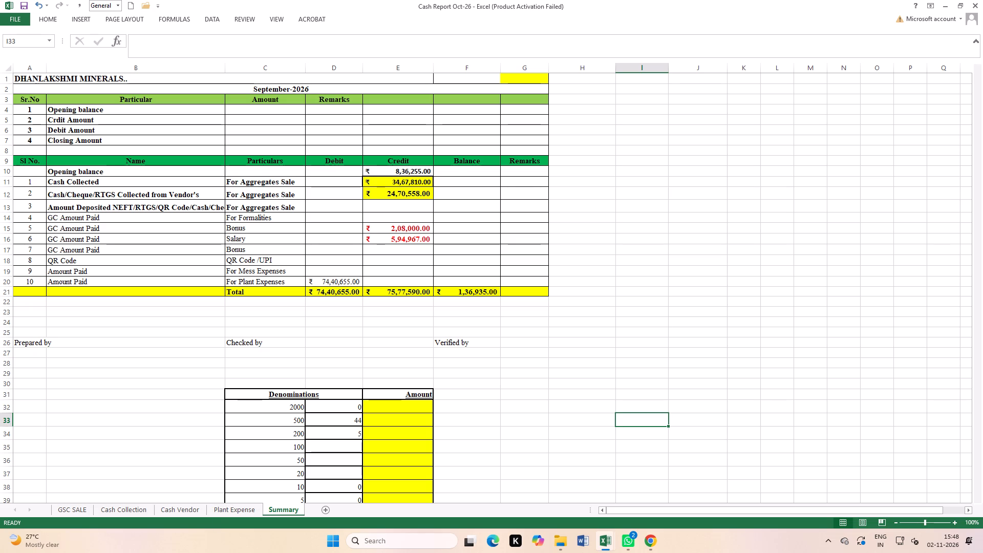
{"action": "left_click", "coordinate": [659, 293]}
{"action": "left_click", "coordinate": [659, 288]}
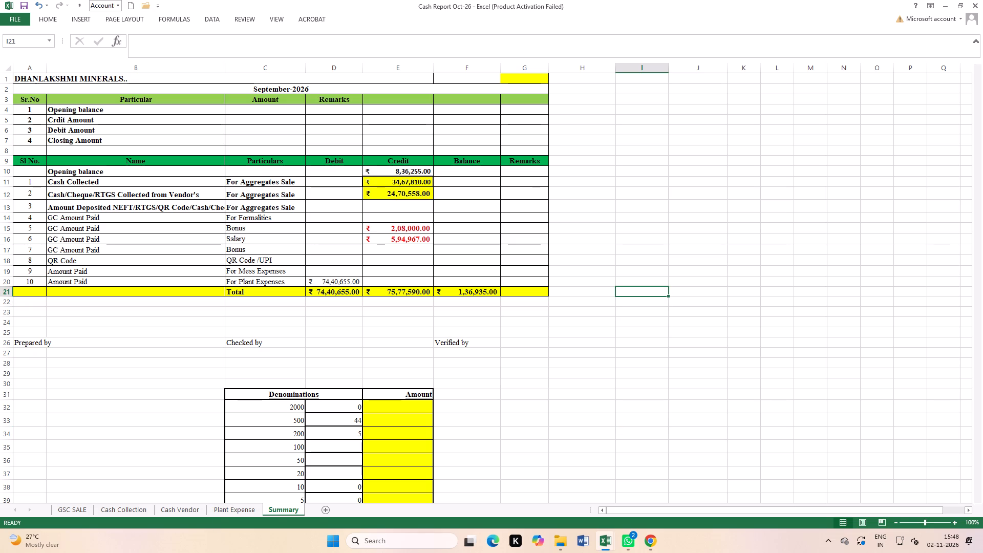
Return to the Plant Expense sheet and select Name cell C256 in the first blank 16-Oct-26 row.
{"action": "left_click", "coordinate": [243, 512]}
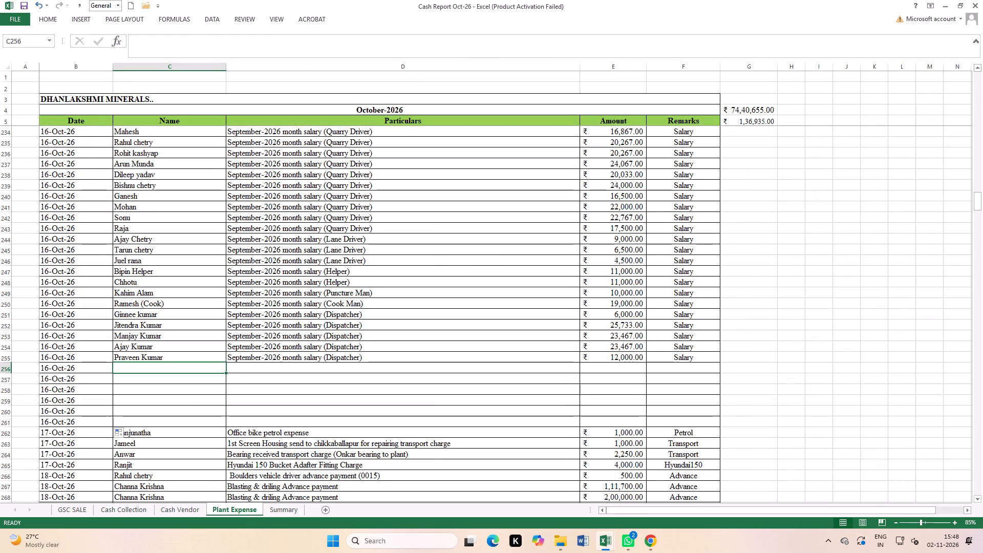
{"action": "left_click", "coordinate": [135, 368]}
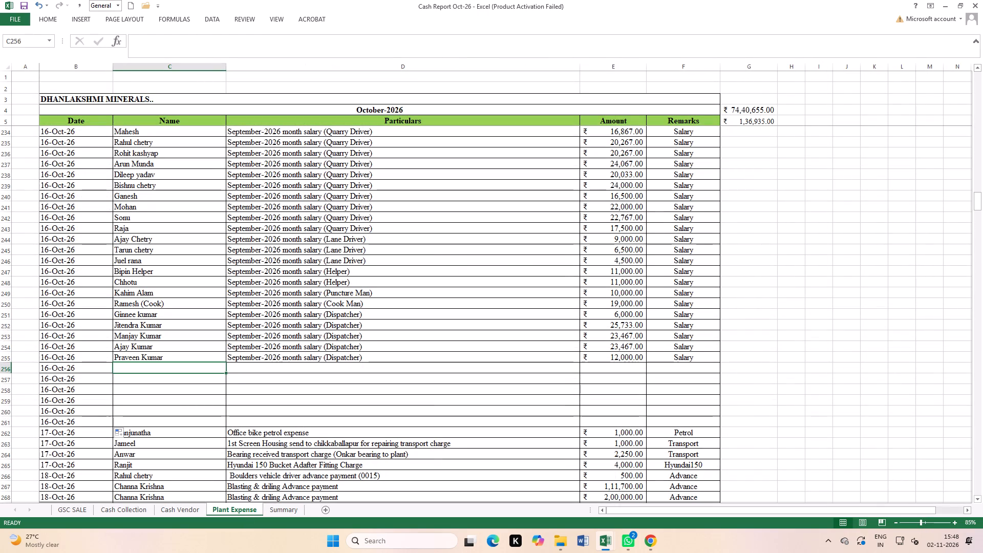
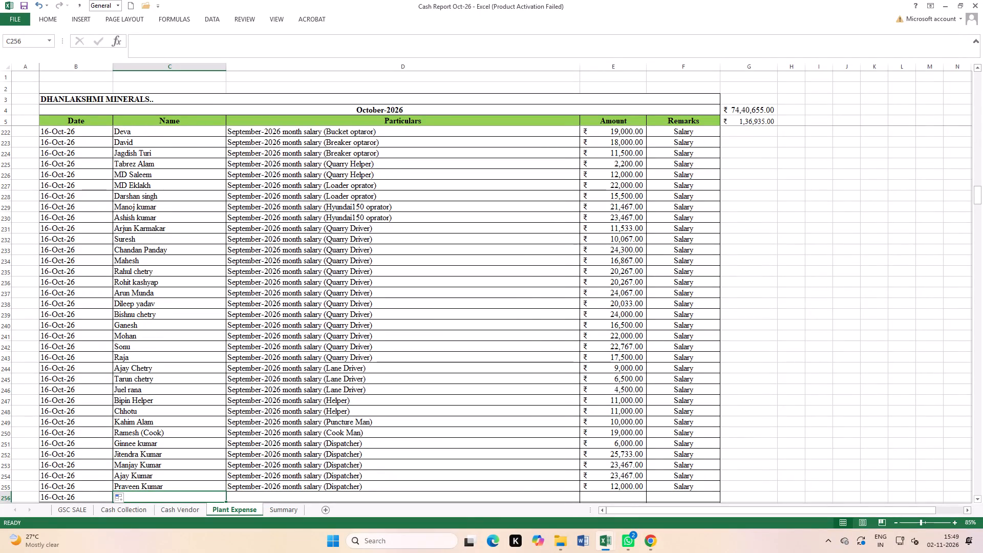
{"action": "scroll", "coordinate": [237, 339], "scroll_direction": "up", "scroll_amount": 3}
{"action": "scroll", "coordinate": [157, 280], "scroll_direction": "up", "scroll_amount": 3}
{"action": "scroll", "coordinate": [337, 317], "scroll_direction": "up", "scroll_amount": 3}
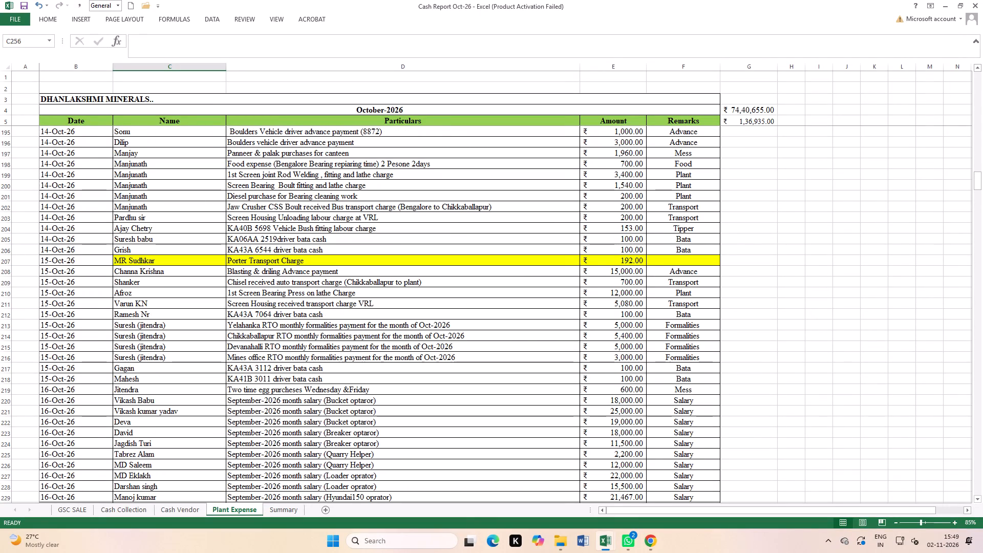
{"action": "left_click", "coordinate": [131, 241]}
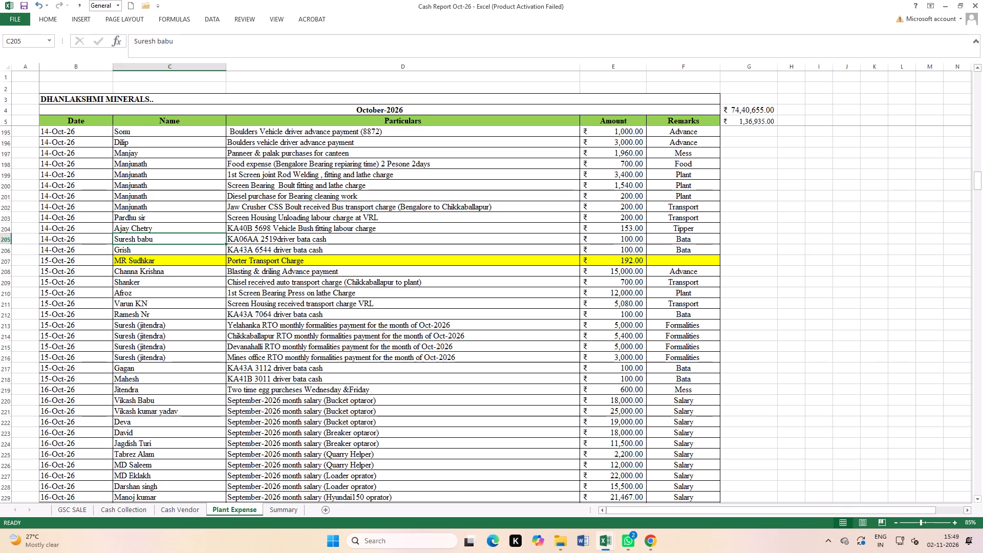
{"action": "left_click_drag", "start_coordinate": [220, 240], "coordinate": [651, 239]}
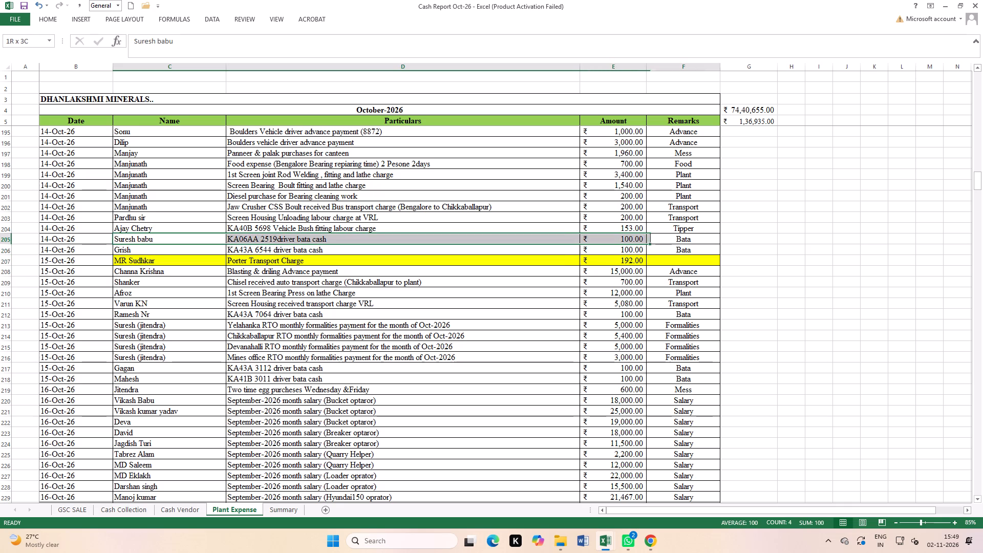
{"action": "left_click_drag", "start_coordinate": [651, 239], "coordinate": [676, 239]}
{"action": "key", "text": "ctrl+c"}
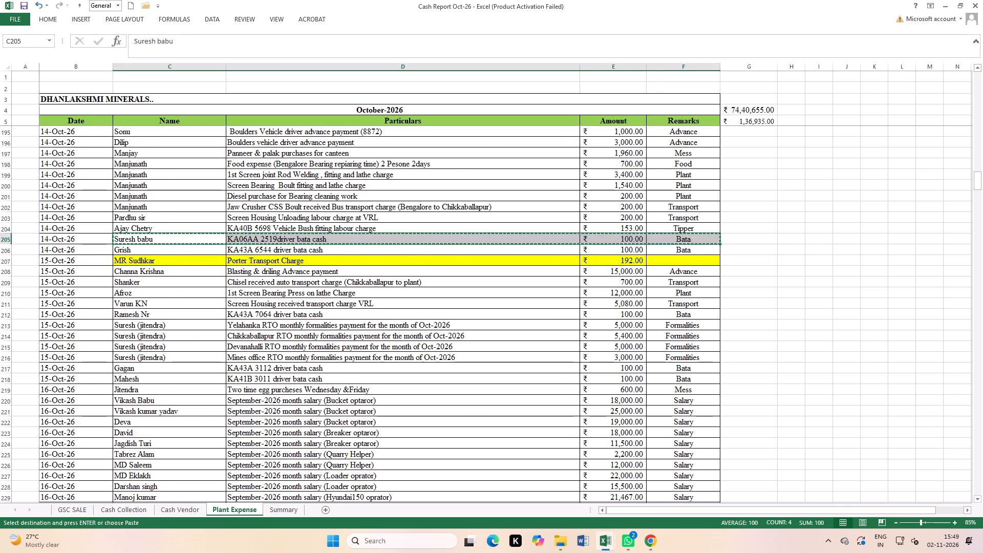
{"action": "scroll", "coordinate": [117, 442], "scroll_direction": "down", "scroll_amount": 12}
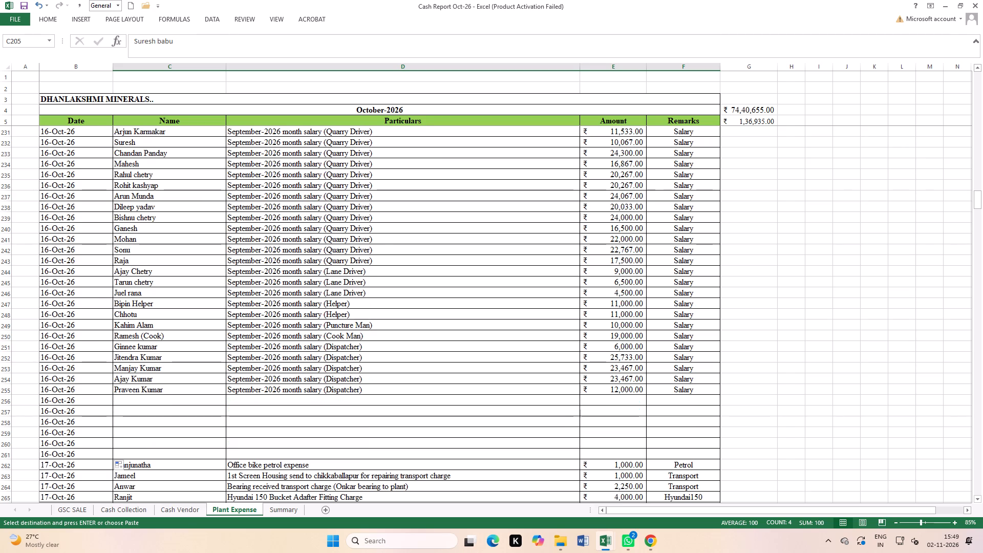
{"action": "left_click", "coordinate": [140, 400]}
{"action": "key", "text": "ctrl+v"}
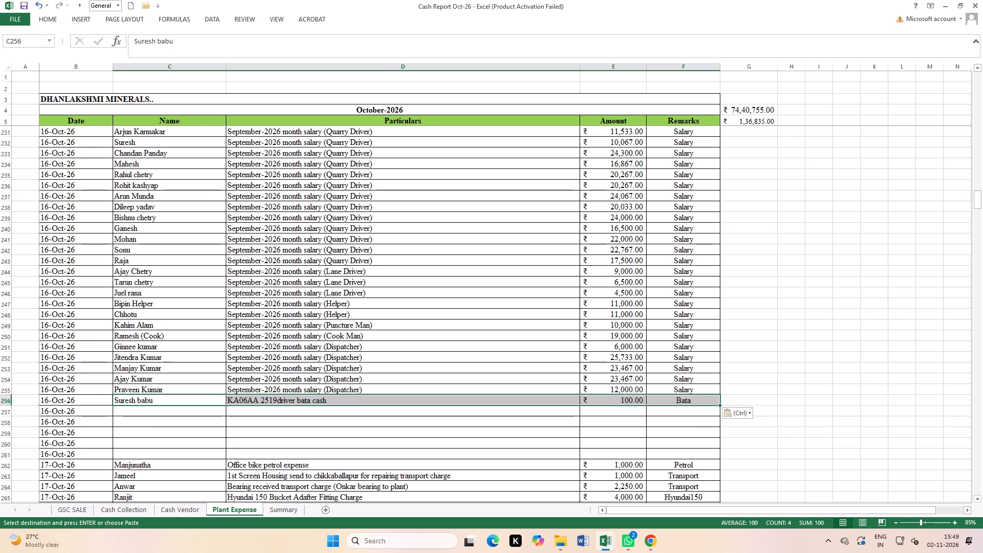
{"action": "left_click", "coordinate": [138, 415]}
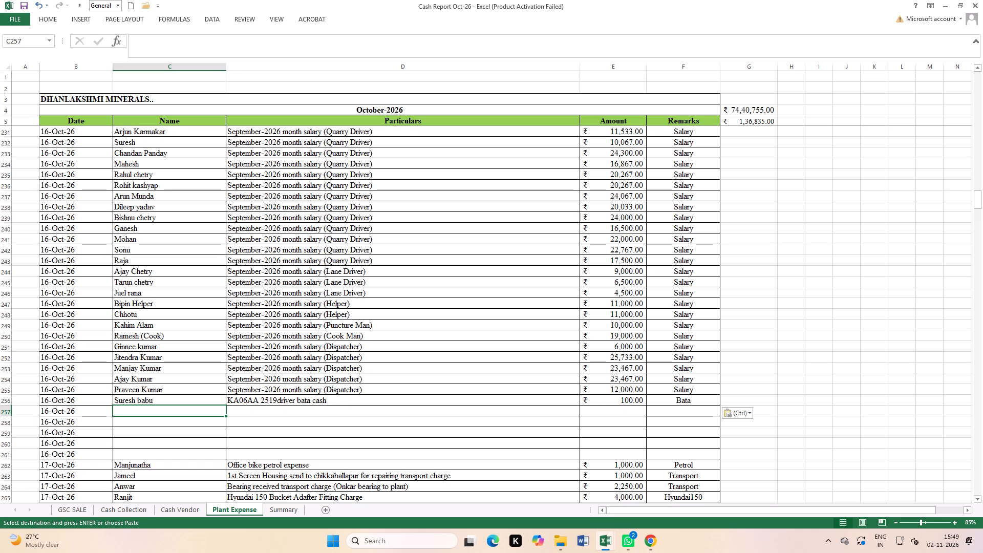
{"action": "scroll", "coordinate": [274, 315], "scroll_direction": "up", "scroll_amount": 12}
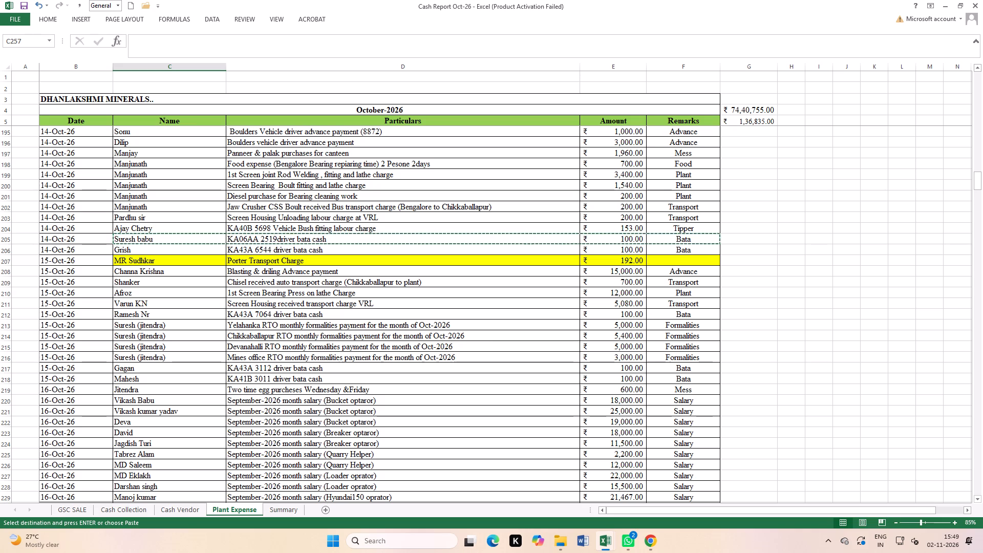
{"action": "left_click", "coordinate": [252, 369]}
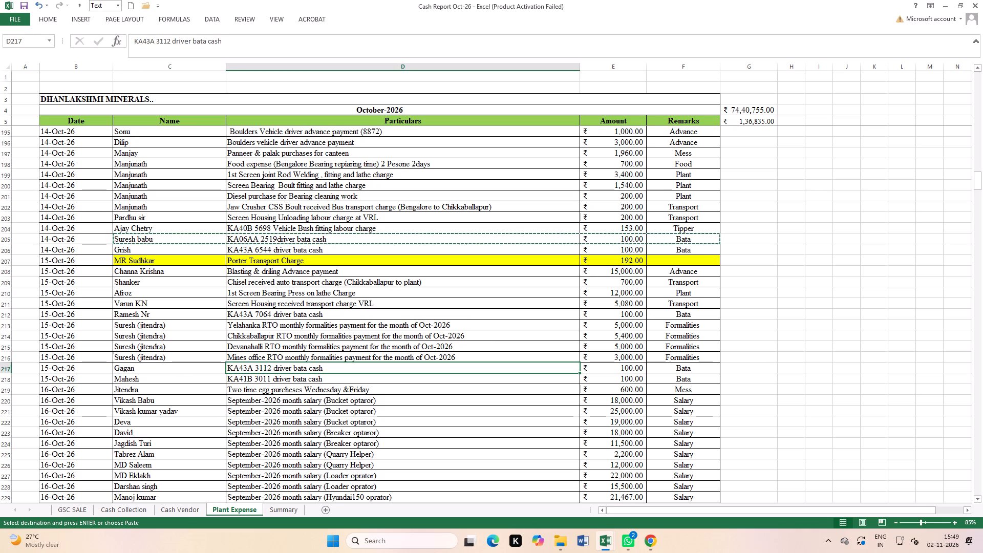
{"action": "left_click_drag", "start_coordinate": [557, 371], "coordinate": [639, 364]}
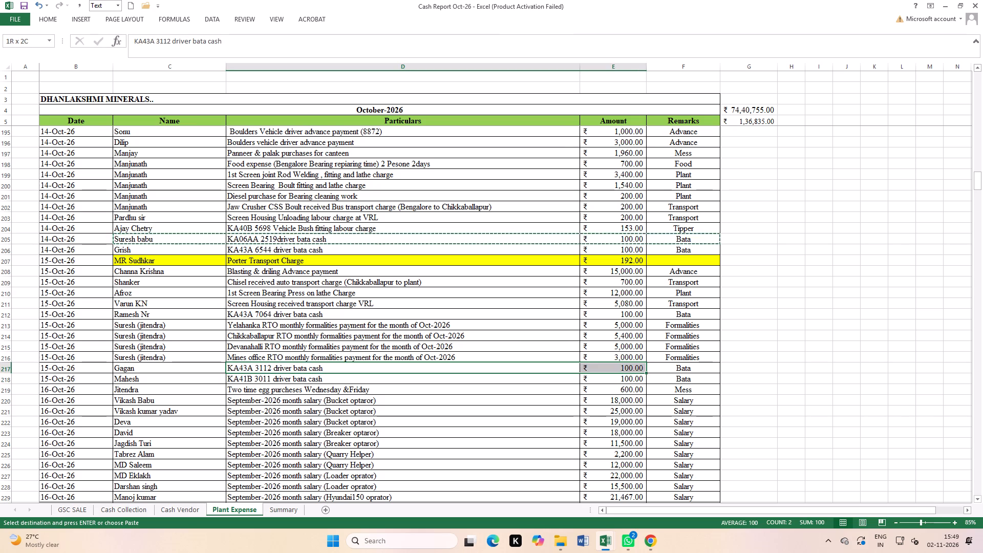
{"action": "left_click_drag", "start_coordinate": [639, 364], "coordinate": [668, 363]}
{"action": "key", "text": "ctrl+c"}
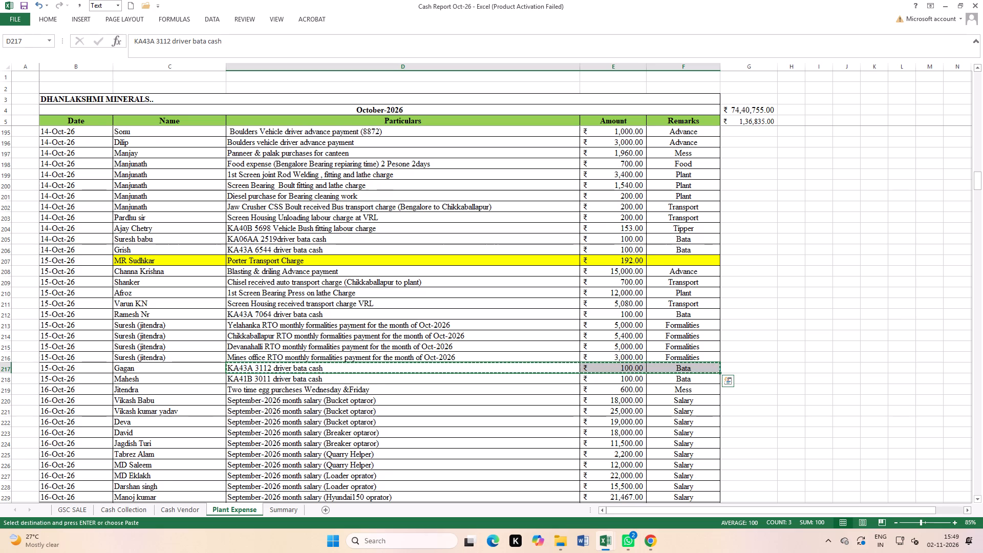
{"action": "scroll", "coordinate": [409, 412], "scroll_direction": "down", "scroll_amount": 3}
{"action": "scroll", "coordinate": [272, 430], "scroll_direction": "down", "scroll_amount": 4}
{"action": "scroll", "coordinate": [138, 460], "scroll_direction": "down", "scroll_amount": 6}
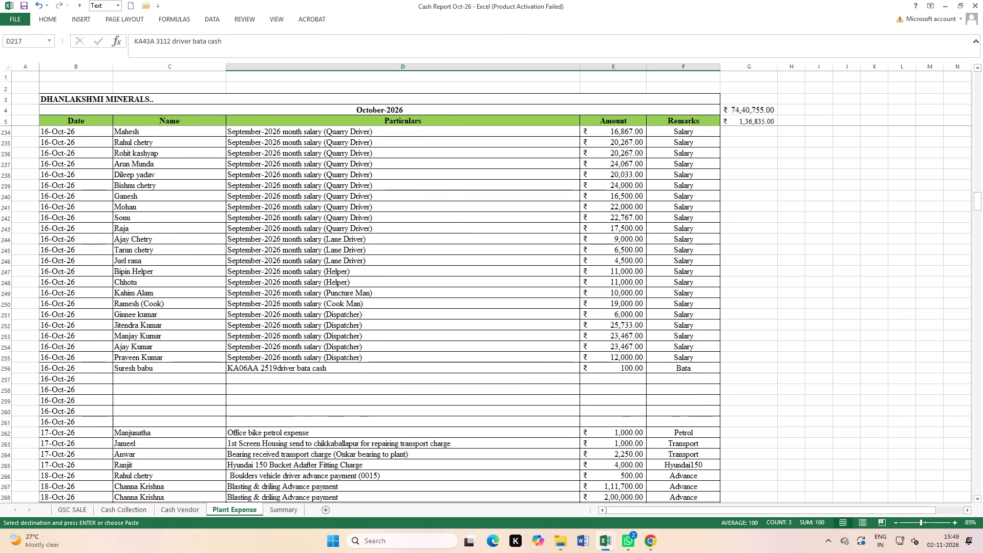
{"action": "left_click", "coordinate": [244, 379]}
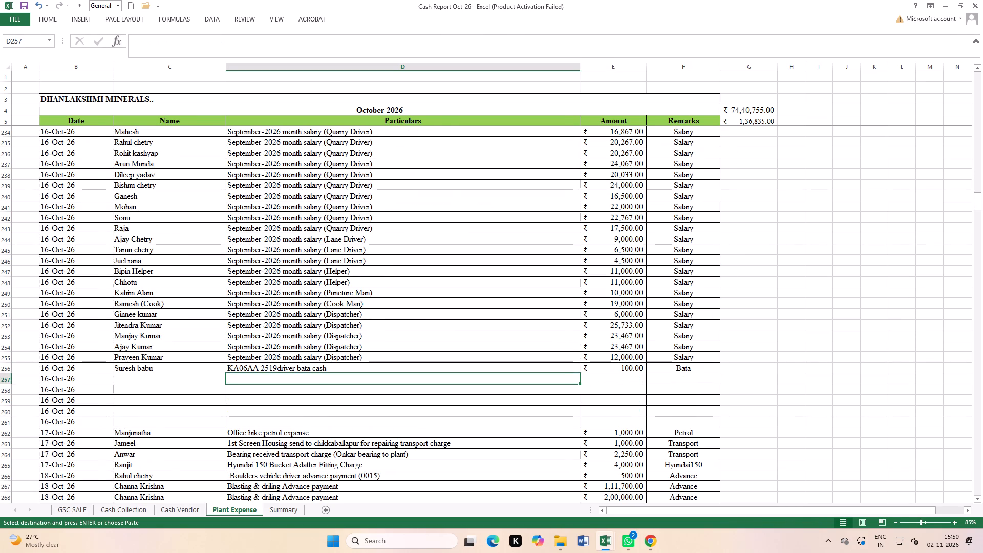
{"action": "key", "text": "ctrl+v"}
Enter driver Kesav's full name in Name cell C257, matching the existing entry in the column.
{"action": "left_click", "coordinate": [129, 379]}
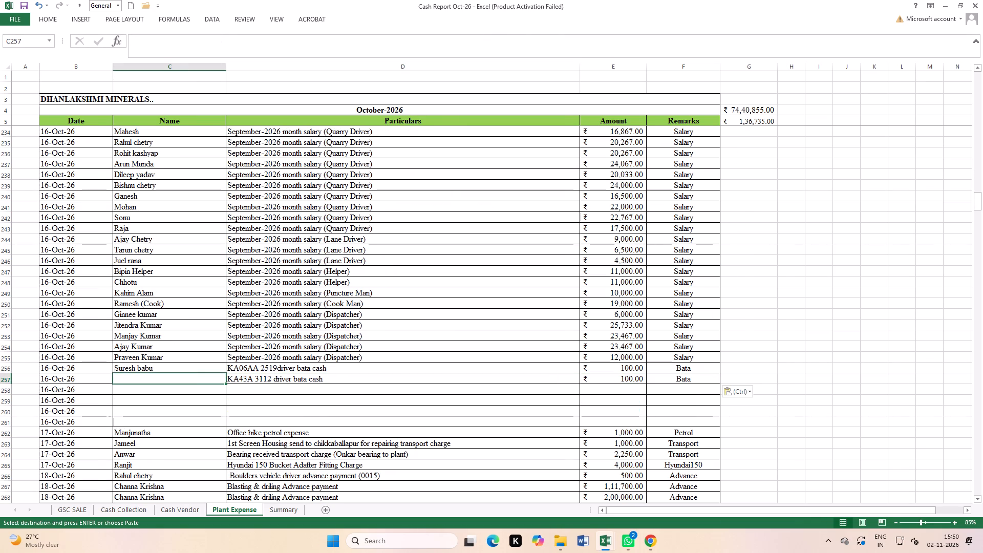
{"action": "key", "text": "shift+k"}
{"action": "key", "text": "e"}
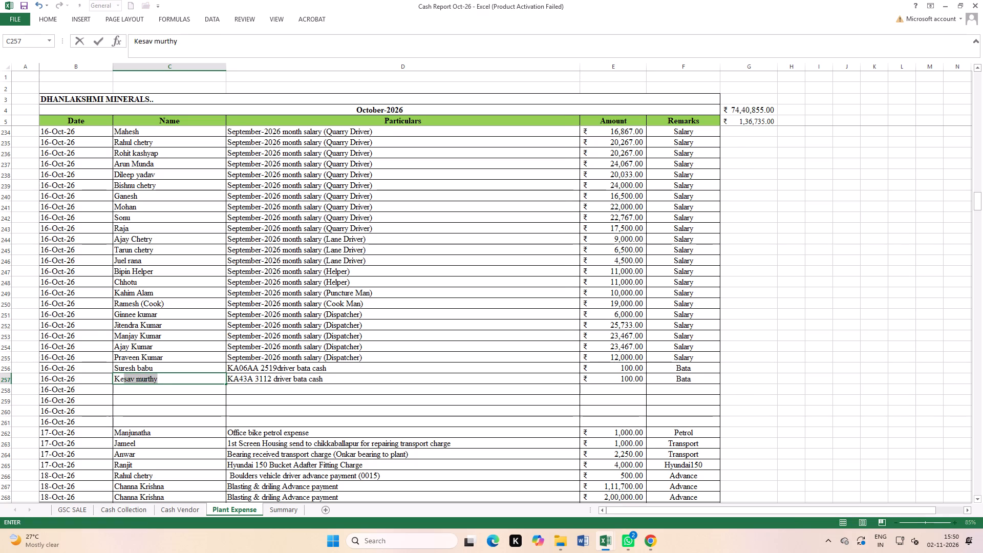
{"action": "left_click", "coordinate": [423, 395]}
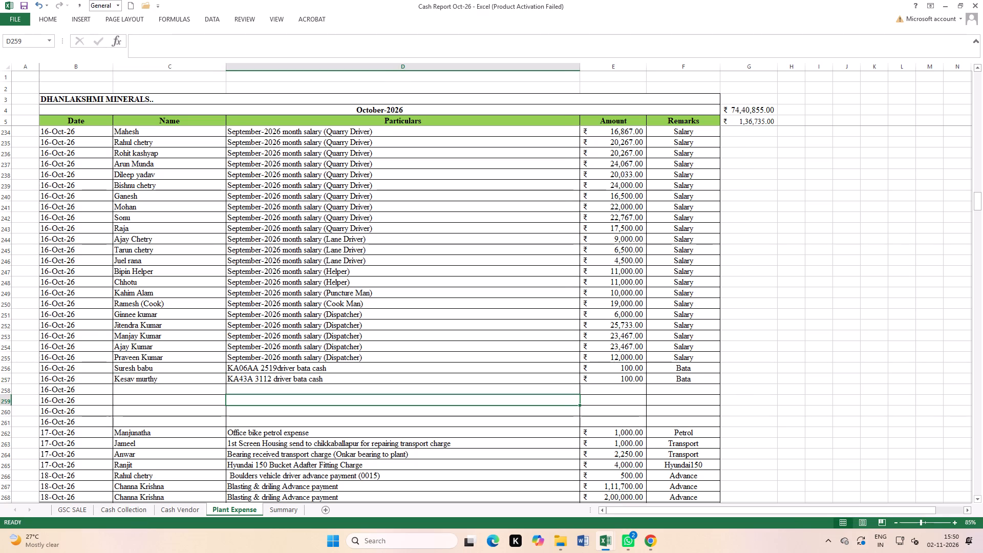
Enter driver Gagan's full name in Name cell C258, matching the existing entry in the column.
{"action": "left_click", "coordinate": [127, 390]}
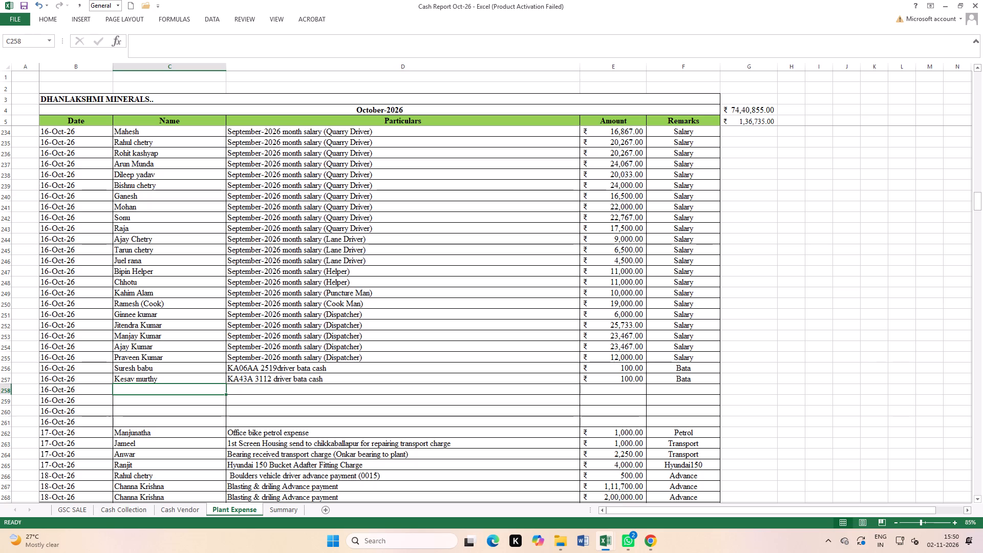
{"action": "left_click", "coordinate": [125, 389]}
{"action": "key", "text": "shift+g"}
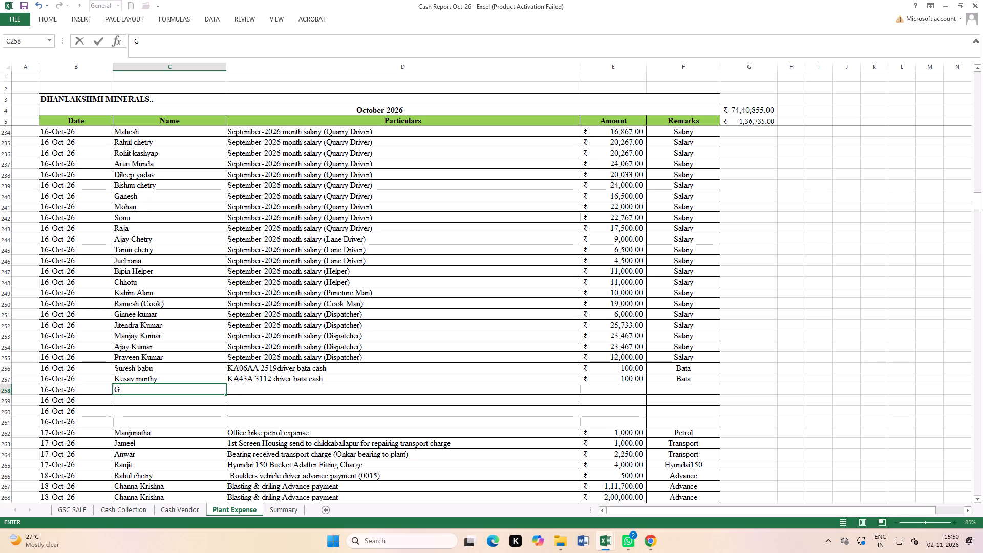
{"action": "type", "text": "aga"}
{"action": "key", "text": "n"}
{"action": "key", "text": "shift+space"}
{"action": "left_click", "coordinate": [262, 393]}
{"action": "scroll", "coordinate": [269, 358], "scroll_direction": "up", "scroll_amount": 4}
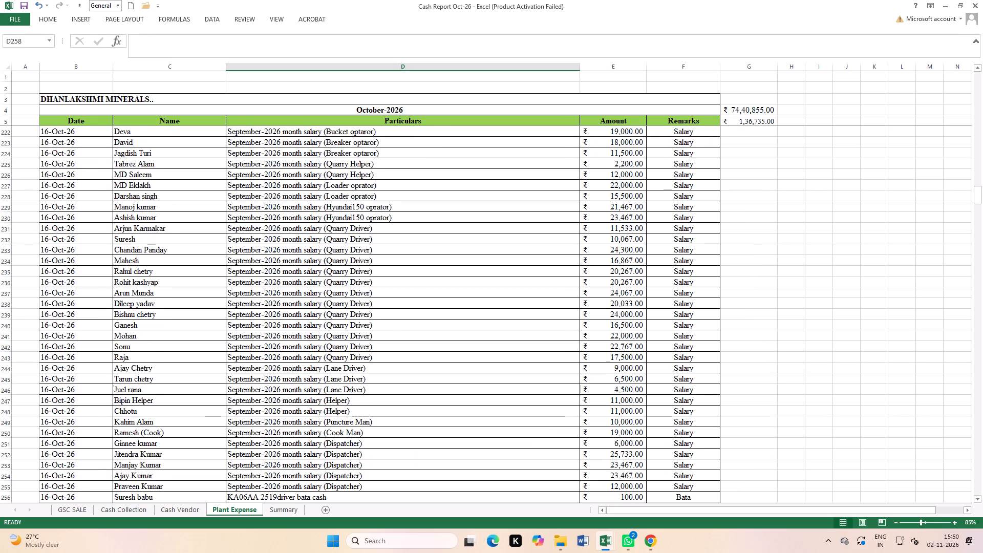
{"action": "scroll", "coordinate": [233, 327], "scroll_direction": "up", "scroll_amount": 2}
{"action": "scroll", "coordinate": [165, 273], "scroll_direction": "up", "scroll_amount": 3}
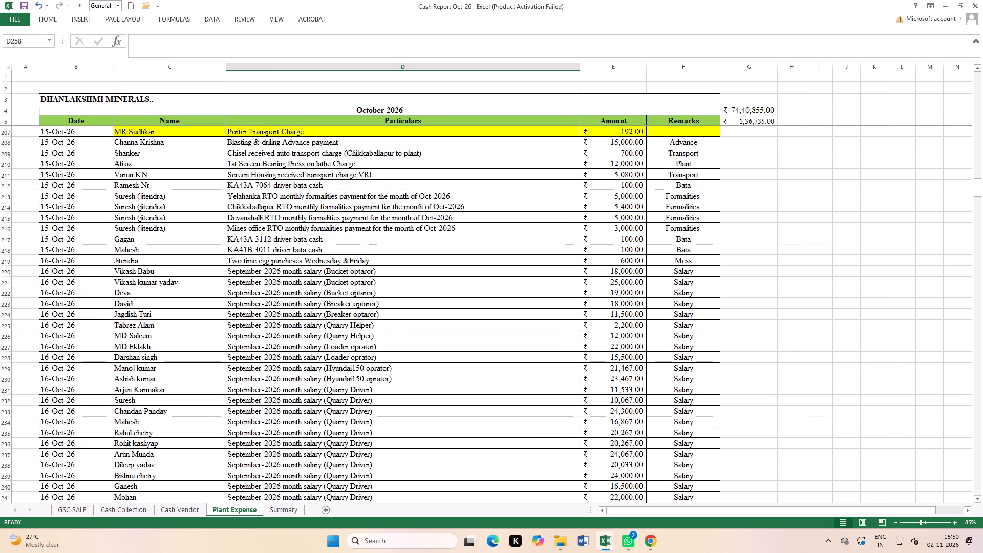
{"action": "scroll", "coordinate": [337, 302], "scroll_direction": "up", "scroll_amount": 1}
{"action": "scroll", "coordinate": [260, 281], "scroll_direction": "up", "scroll_amount": 1}
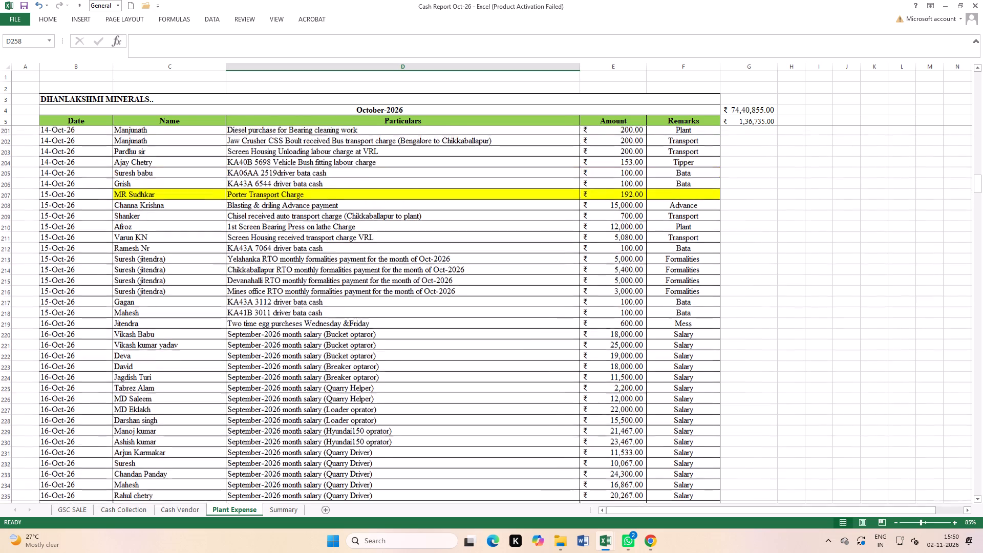
{"action": "scroll", "coordinate": [284, 293], "scroll_direction": "down", "scroll_amount": 3}
{"action": "scroll", "coordinate": [290, 349], "scroll_direction": "down", "scroll_amount": 9}
{"action": "scroll", "coordinate": [255, 403], "scroll_direction": "down", "scroll_amount": 5}
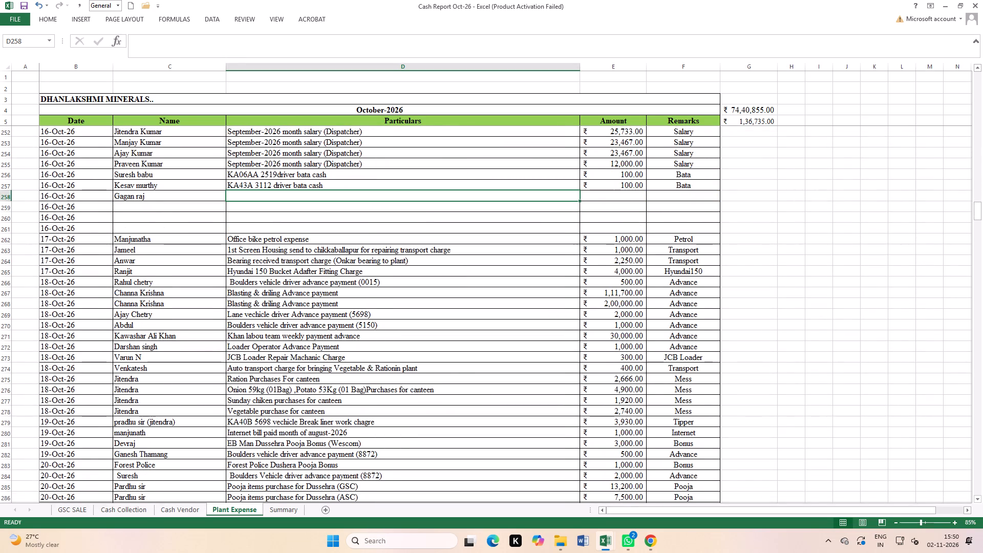
{"action": "left_click_drag", "start_coordinate": [244, 187], "coordinate": [345, 187]}
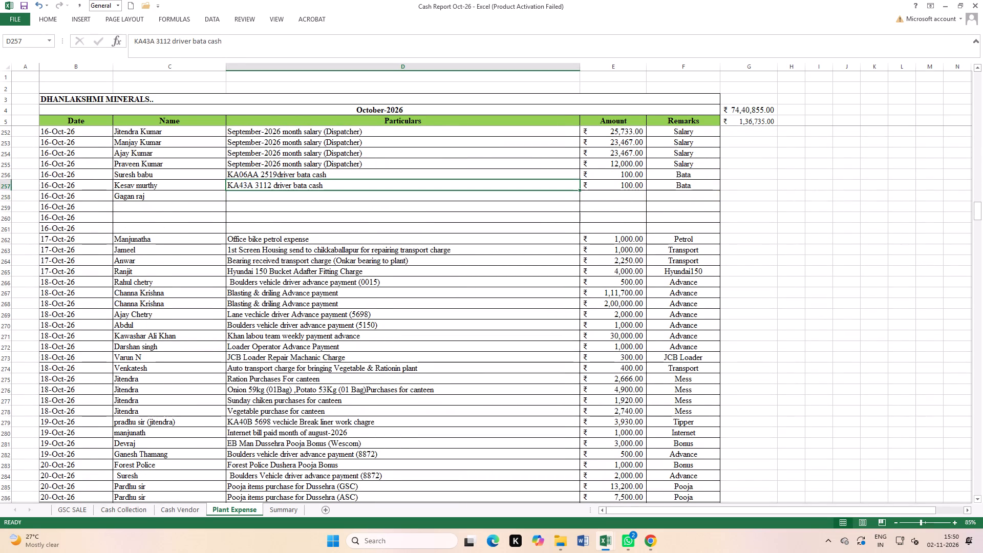
{"action": "left_click_drag", "start_coordinate": [345, 187], "coordinate": [492, 214]}
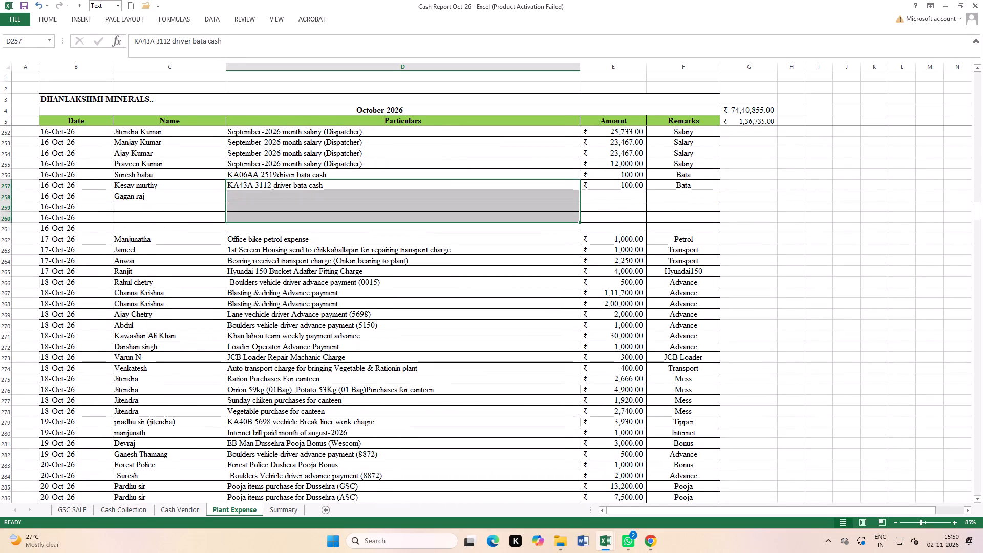
{"action": "left_click", "coordinate": [583, 414]}
{"action": "left_click", "coordinate": [268, 186]}
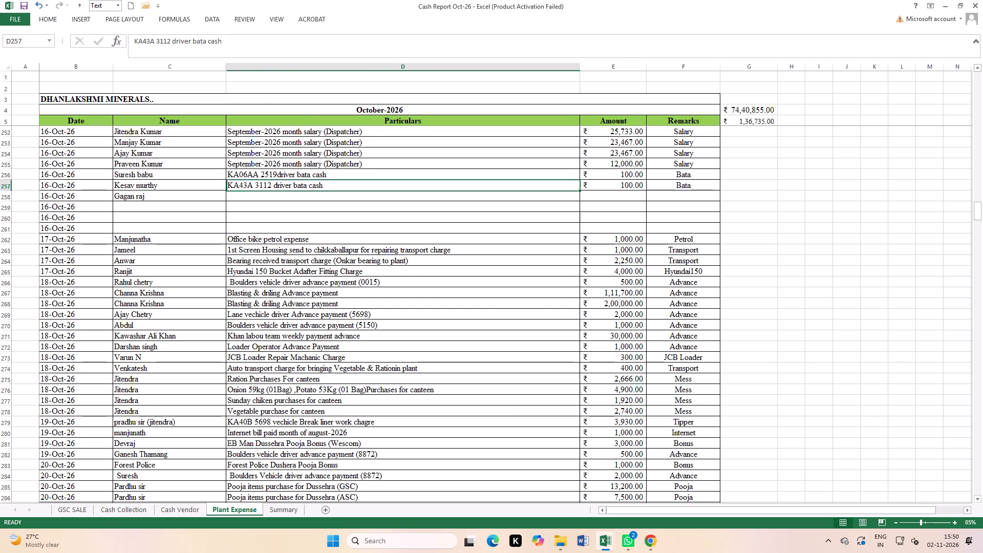
{"action": "left_click_drag", "start_coordinate": [313, 184], "coordinate": [669, 192]}
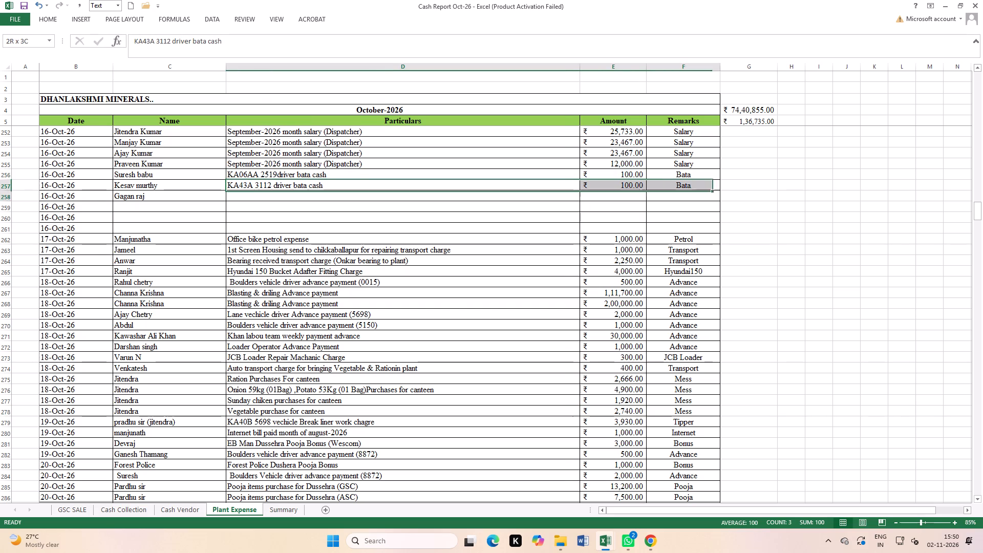
{"action": "left_click_drag", "start_coordinate": [669, 192], "coordinate": [682, 181]}
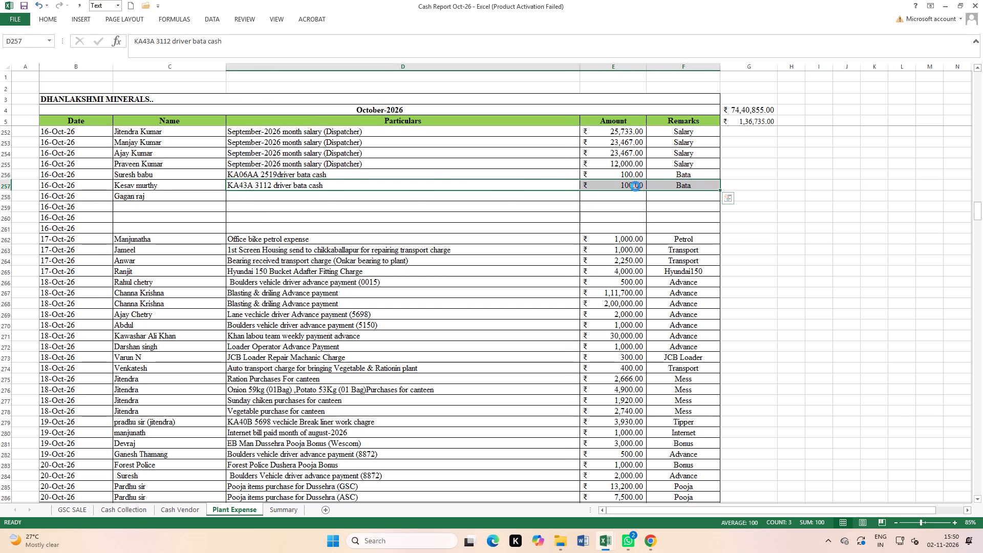
{"action": "key", "text": "ctrl+c"}
{"action": "left_click", "coordinate": [239, 197]}
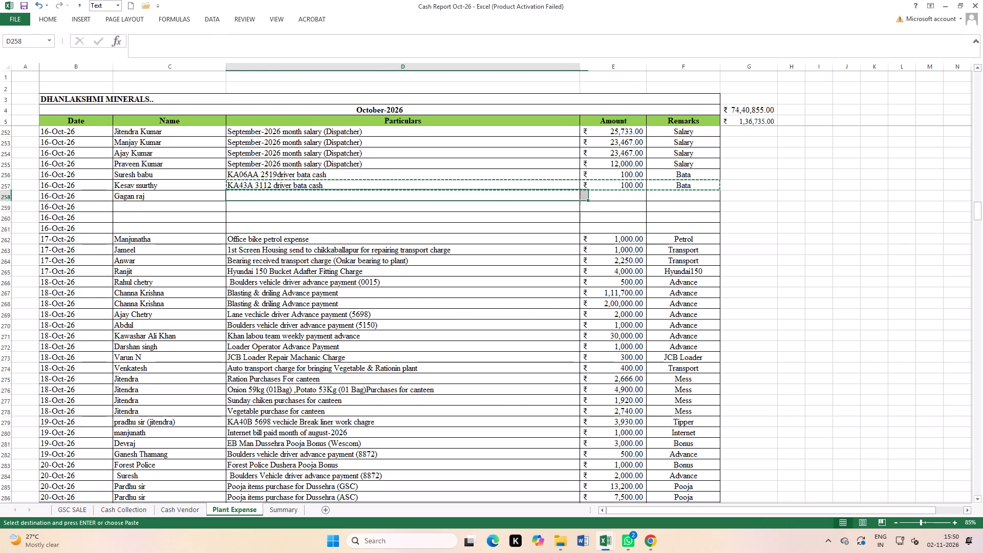
{"action": "key", "text": "ctrl+v"}
{"action": "scroll", "coordinate": [247, 202], "scroll_direction": "down", "scroll_amount": 1}
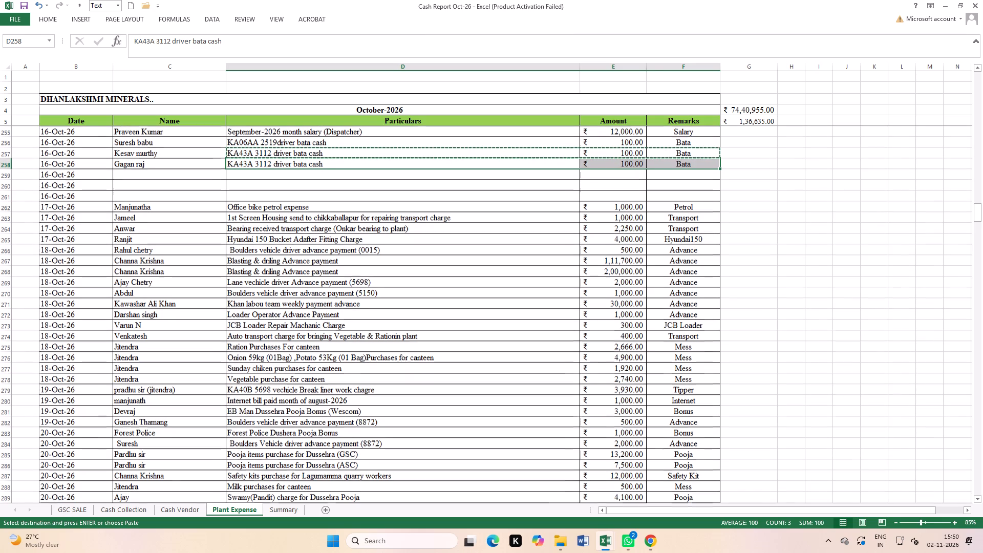
{"action": "double_click", "coordinate": [268, 164]}
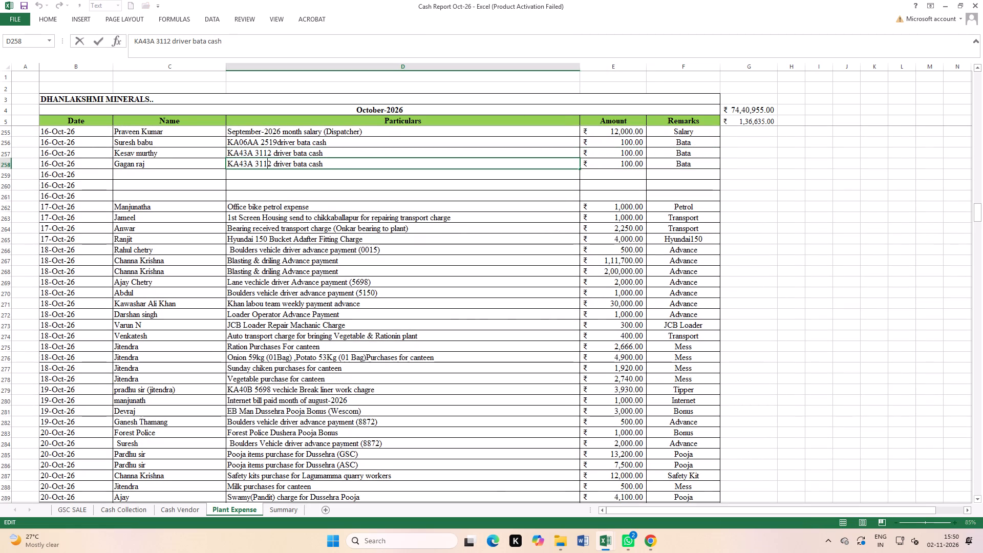
{"action": "double_click", "coordinate": [170, 43]}
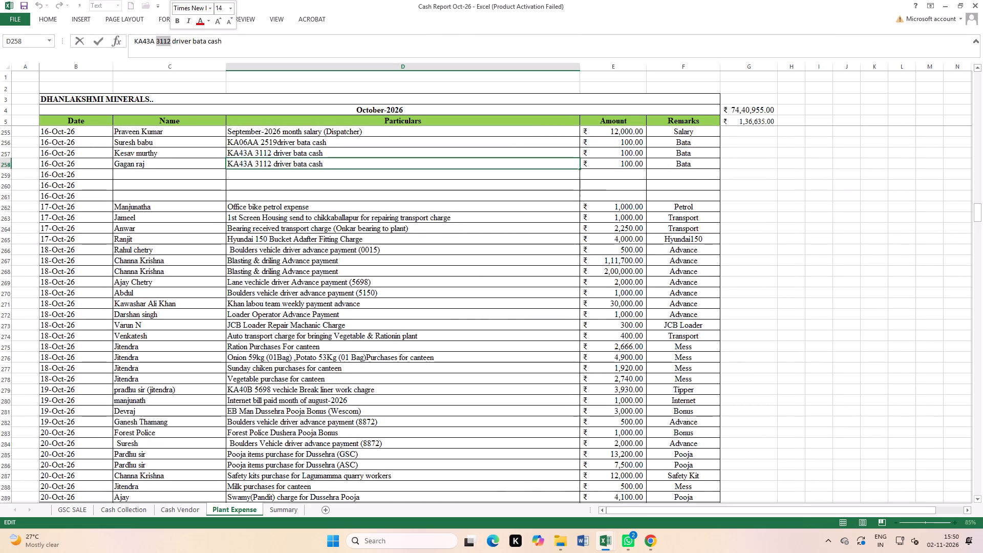
{"action": "key", "text": "BackSpace"}
{"action": "key", "text": "BackSpace"}
{"action": "key", "text": "space"}
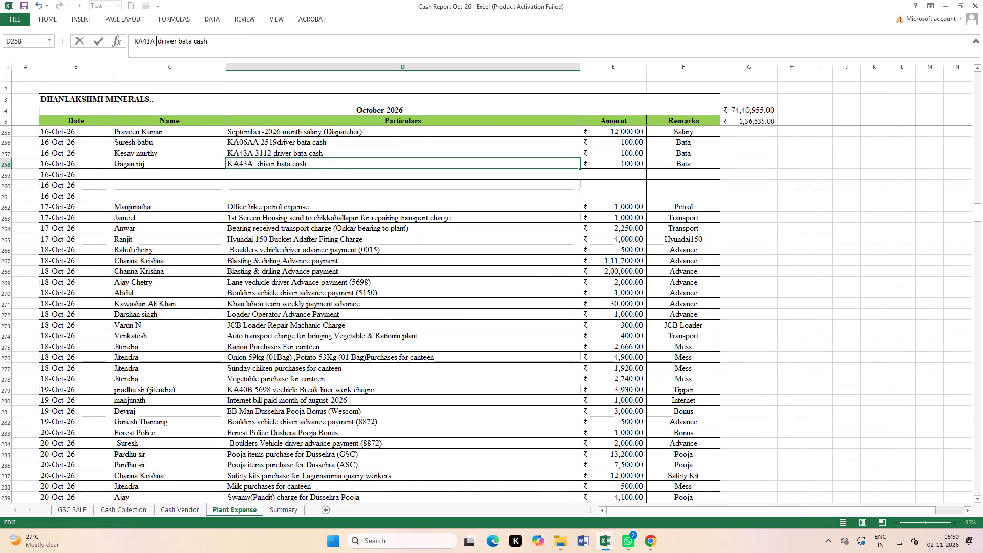
{"action": "type", "text": "3854"}
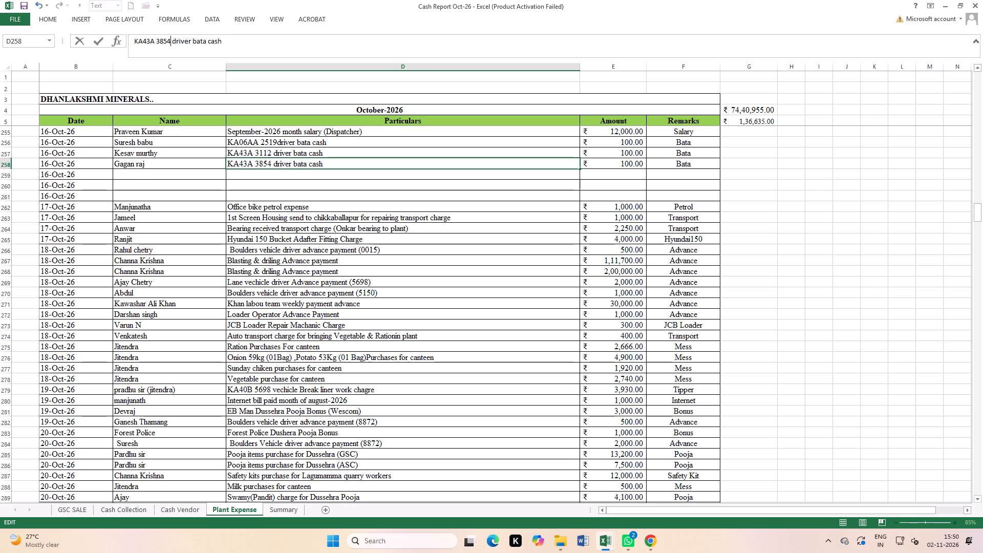
{"action": "left_click", "coordinate": [776, 238]}
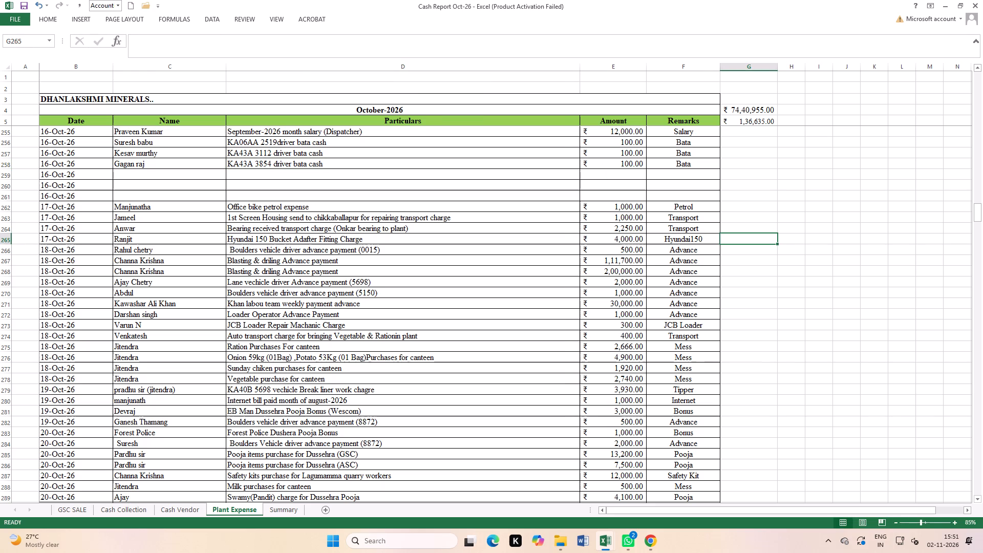
{"action": "left_click", "coordinate": [140, 174]}
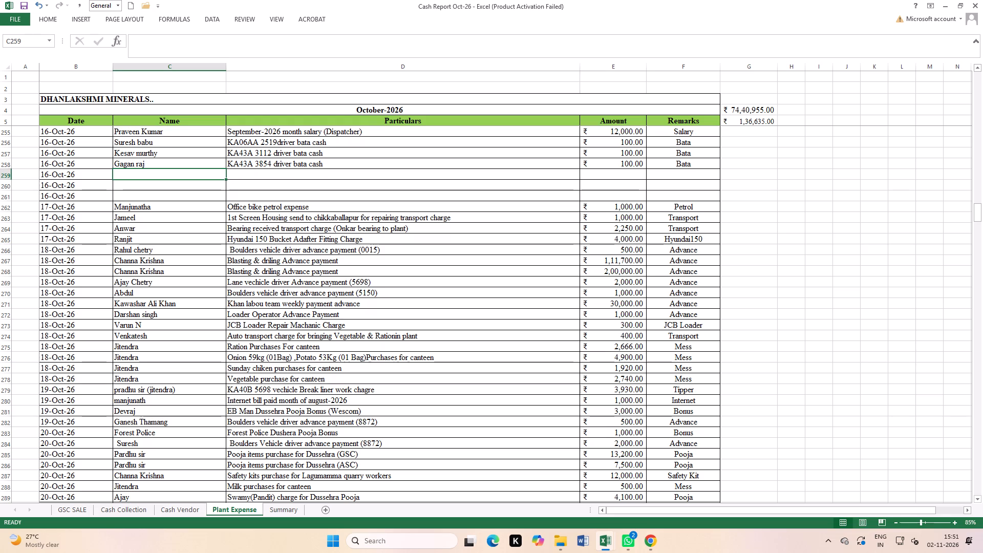
{"action": "left_click", "coordinate": [129, 143]}
{"action": "left_click_drag", "start_coordinate": [134, 142], "coordinate": [628, 146]}
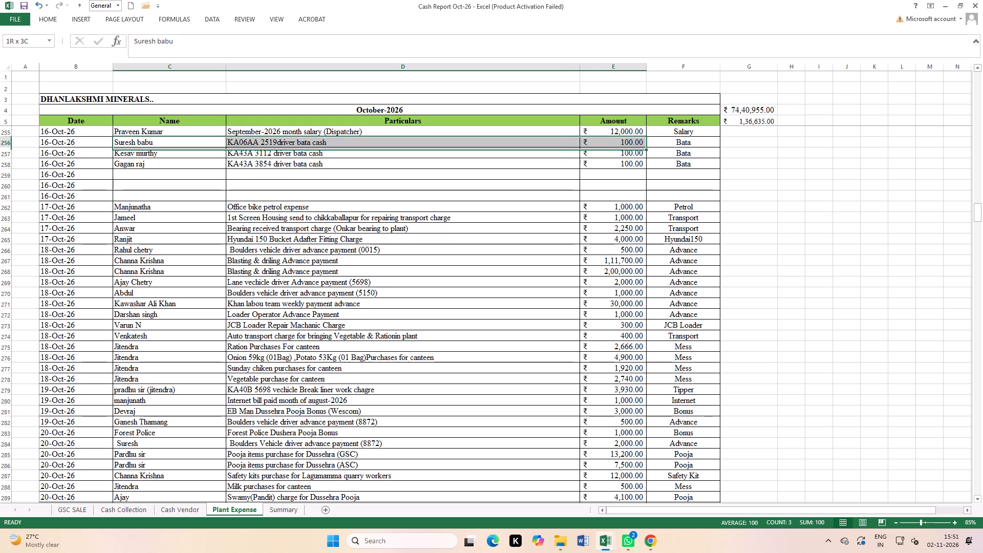
{"action": "left_click_drag", "start_coordinate": [628, 146], "coordinate": [673, 143]}
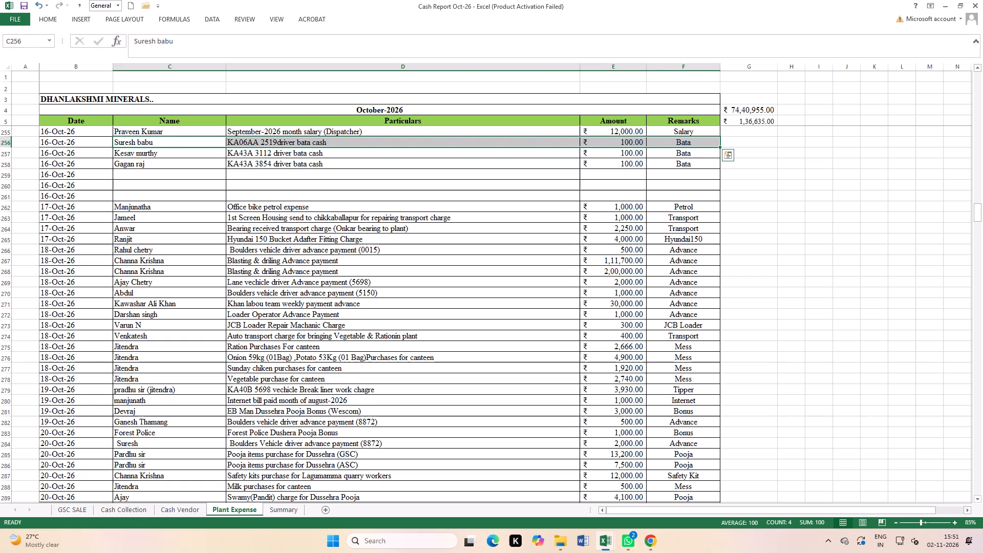
{"action": "key", "text": "ctrl+c"}
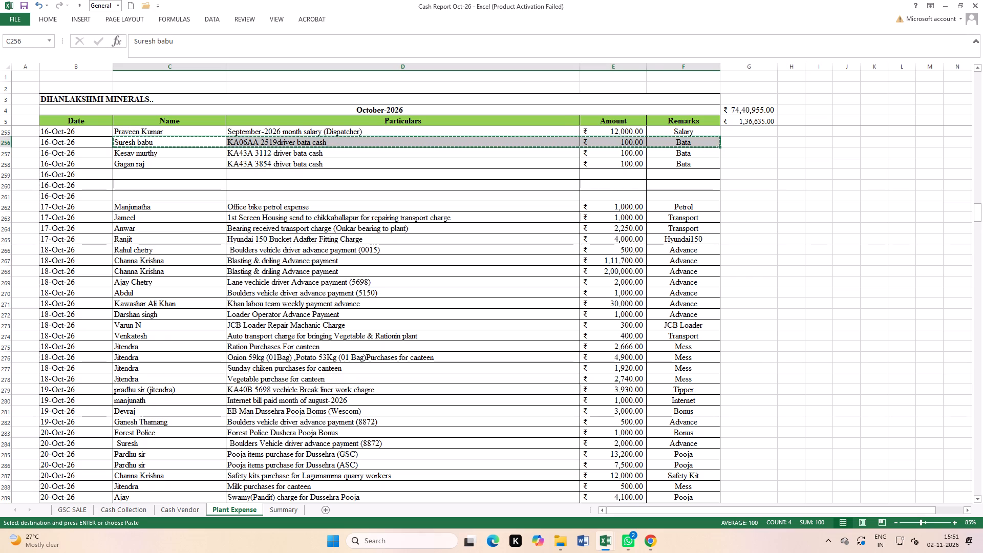
{"action": "left_click", "coordinate": [132, 177]}
{"action": "key", "text": "ctrl+v"}
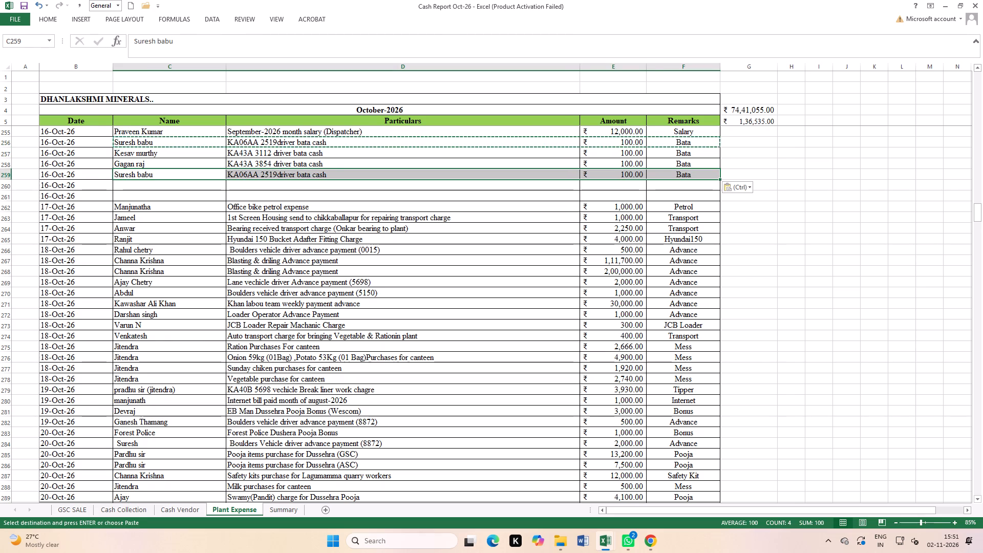
{"action": "left_click", "coordinate": [913, 309]}
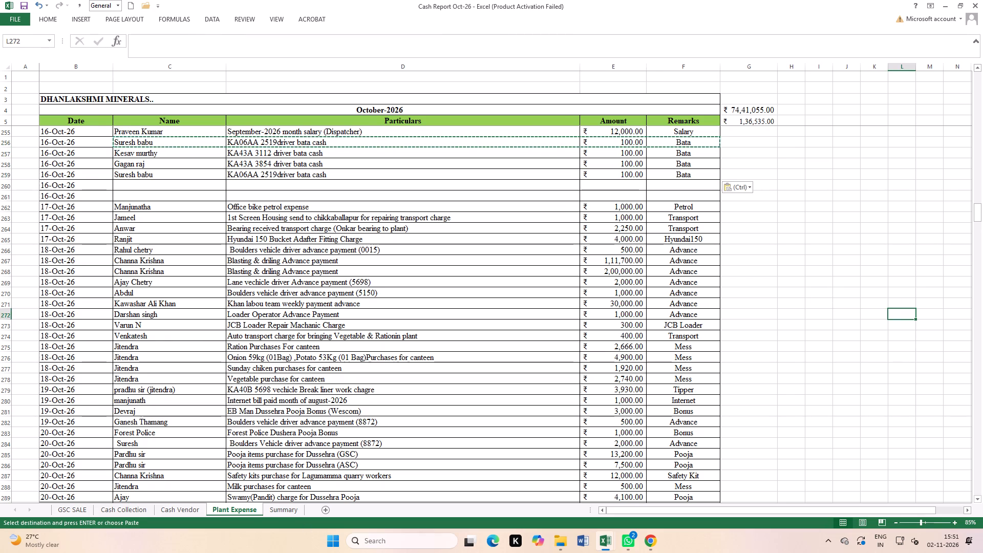
Review the 16/10/2026 vehicle and client entries on the GSC SALE sheet, and return to the Plant Expense sheet.
{"action": "left_click", "coordinate": [67, 513]}
{"action": "scroll", "coordinate": [93, 364], "scroll_direction": "down", "scroll_amount": 5}
{"action": "scroll", "coordinate": [108, 403], "scroll_direction": "down", "scroll_amount": 5}
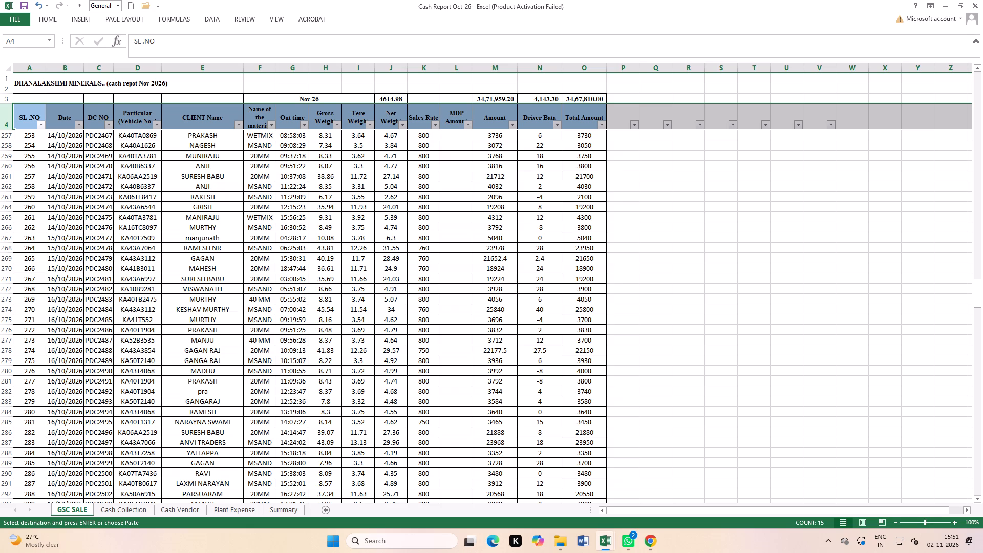
{"action": "scroll", "coordinate": [204, 473], "scroll_direction": "down", "scroll_amount": 2}
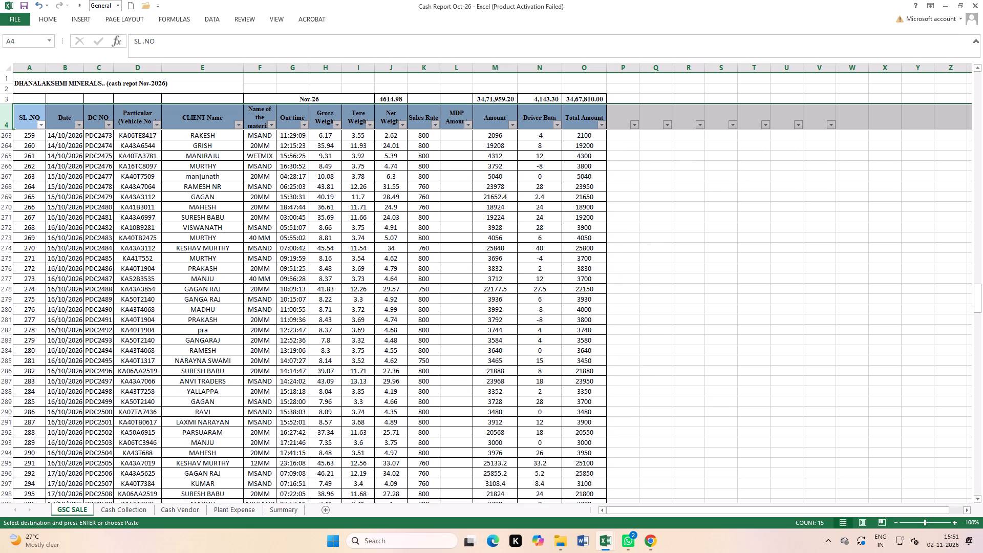
{"action": "scroll", "coordinate": [206, 446], "scroll_direction": "down", "scroll_amount": 1}
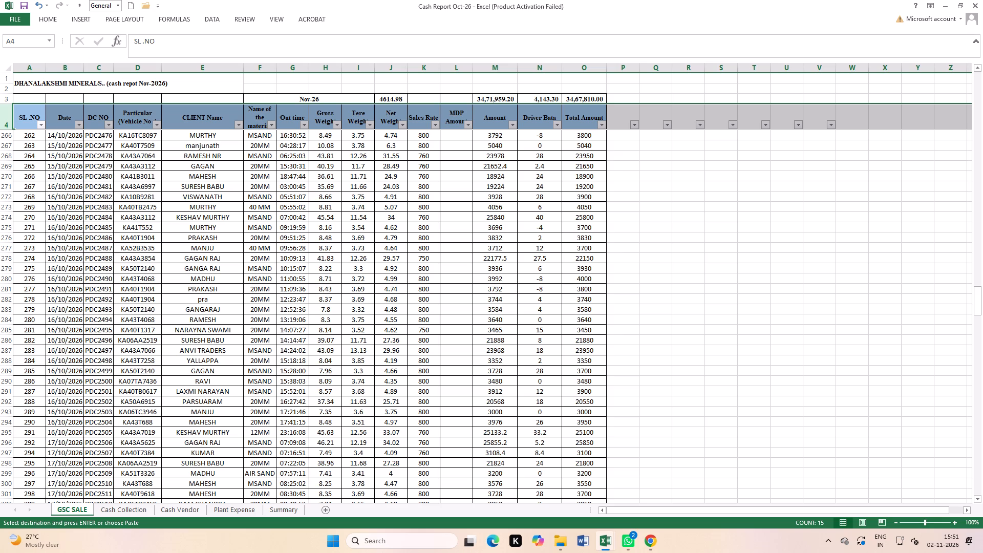
{"action": "left_click", "coordinate": [234, 513]}
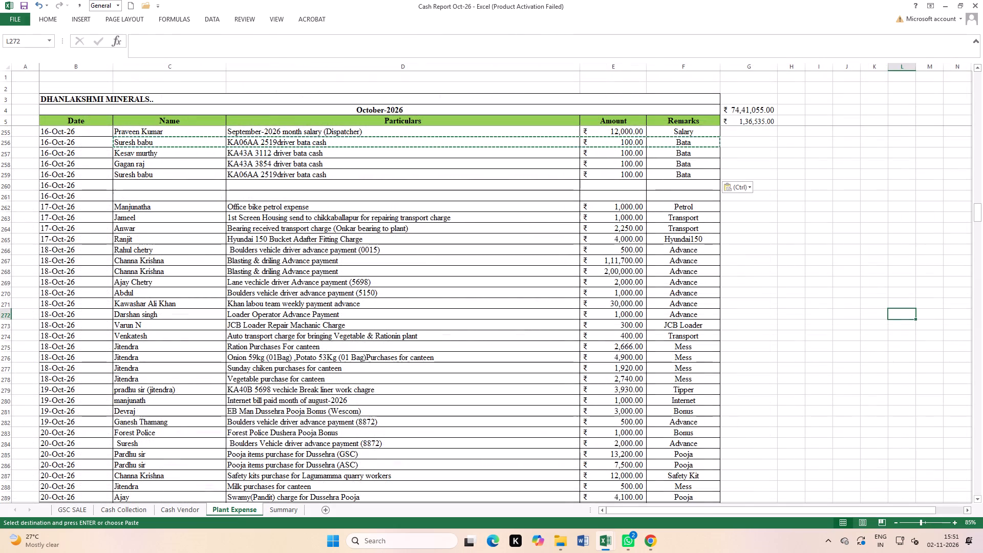
{"action": "left_click", "coordinate": [832, 241]}
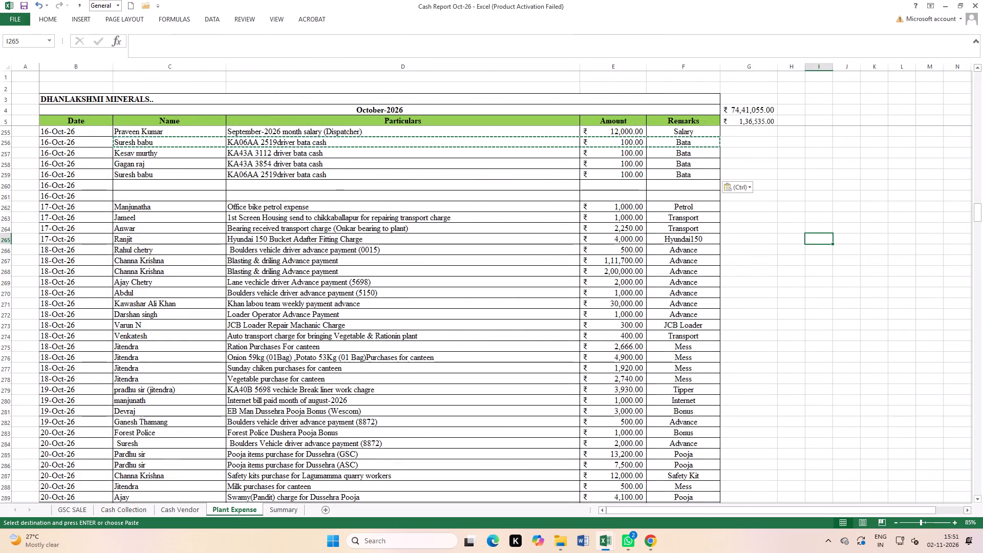
{"action": "double_click", "coordinate": [753, 252]}
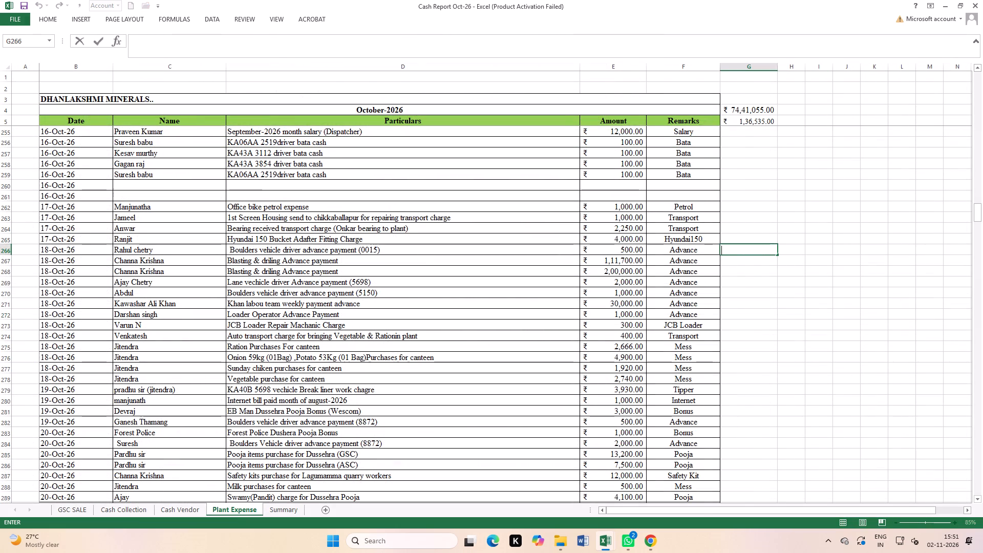
{"action": "left_click", "coordinate": [766, 215]}
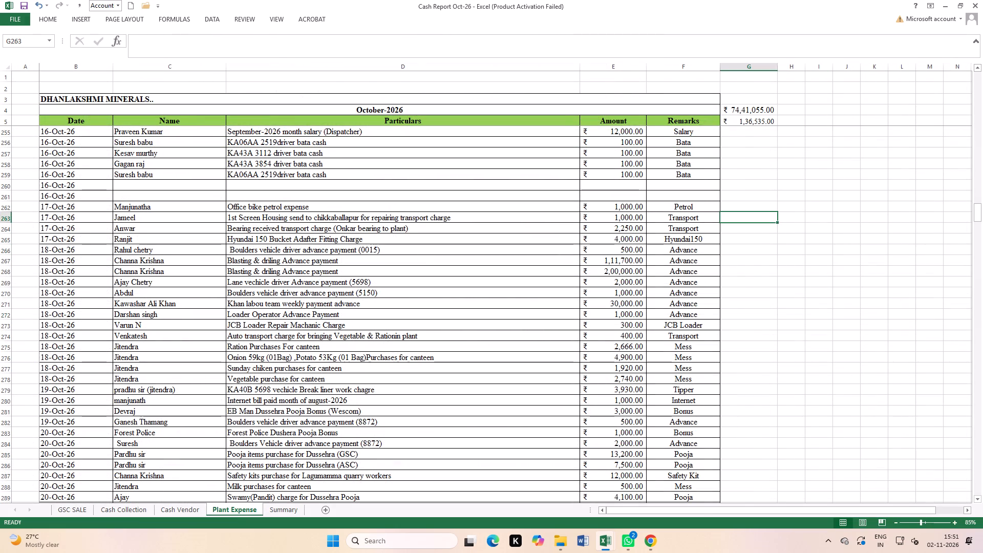
Enter Anvi Traders in Name cell C260.
{"action": "left_click", "coordinate": [133, 188]}
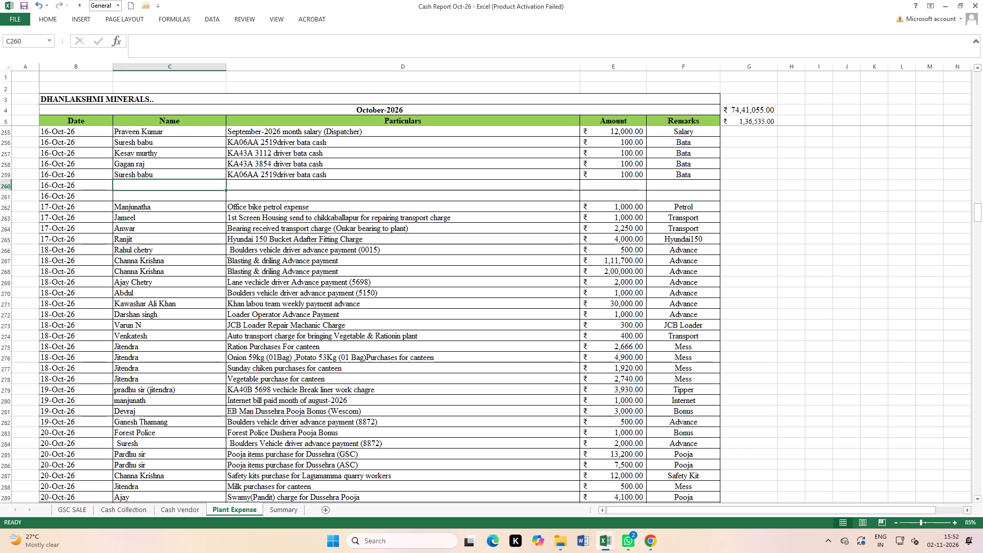
{"action": "left_click", "coordinate": [143, 189]}
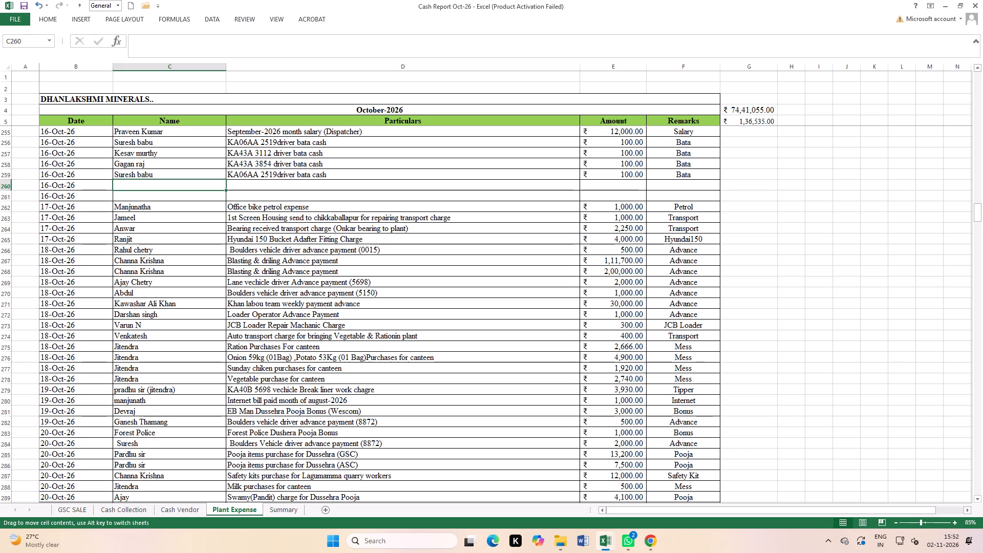
{"action": "key", "text": "shift+a"}
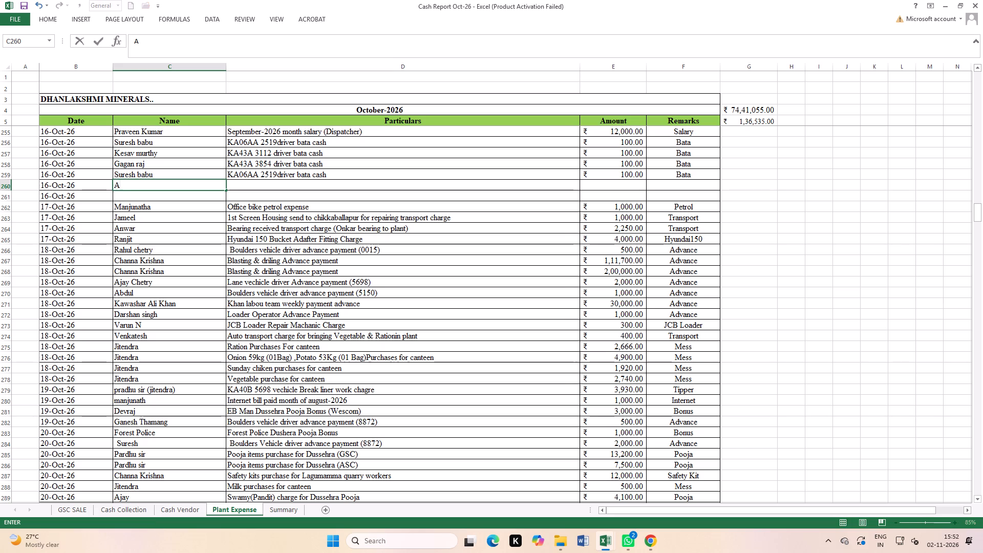
{"action": "type", "text": "nv"}
{"action": "type", "text": "i"}
{"action": "key", "text": "space"}
{"action": "key", "text": "shift+t"}
{"action": "type", "text": "raders"}
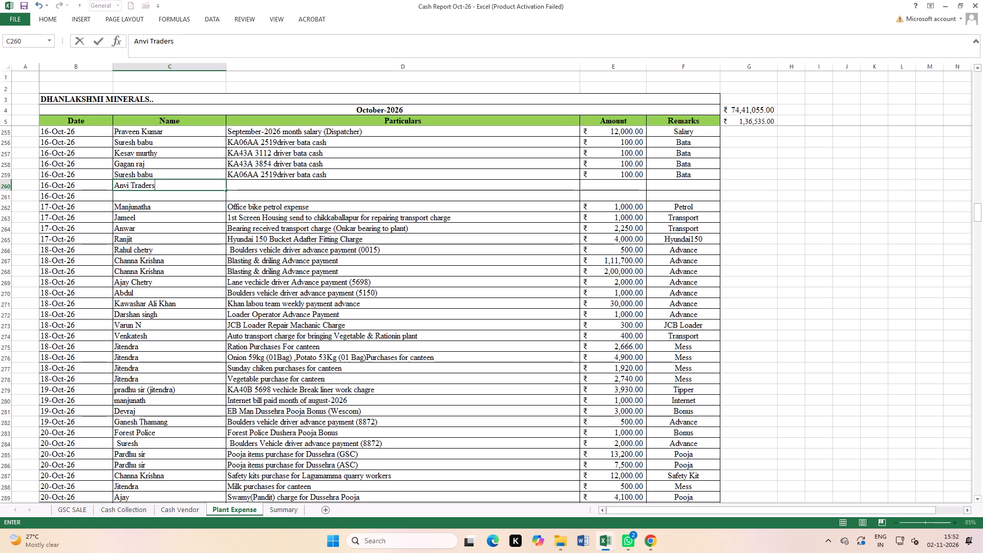
{"action": "left_click", "coordinate": [252, 175]}
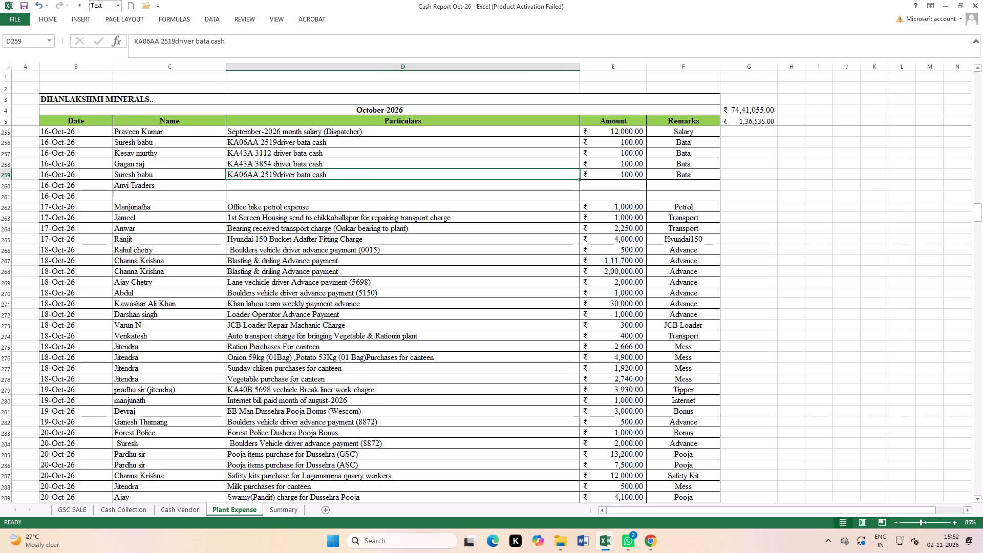
{"action": "left_click", "coordinate": [262, 162]}
{"action": "key", "text": "ctrl+c"}
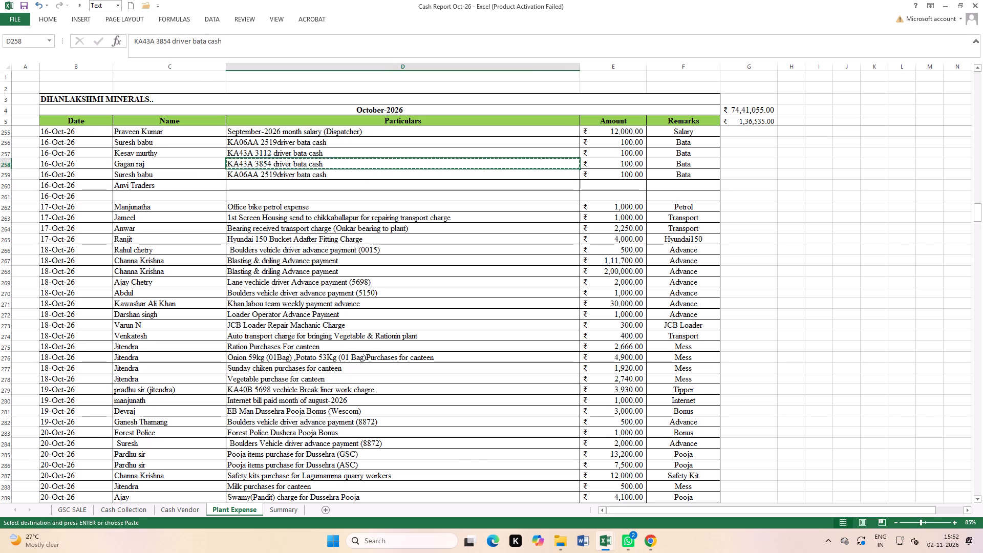
{"action": "left_click", "coordinate": [241, 186]}
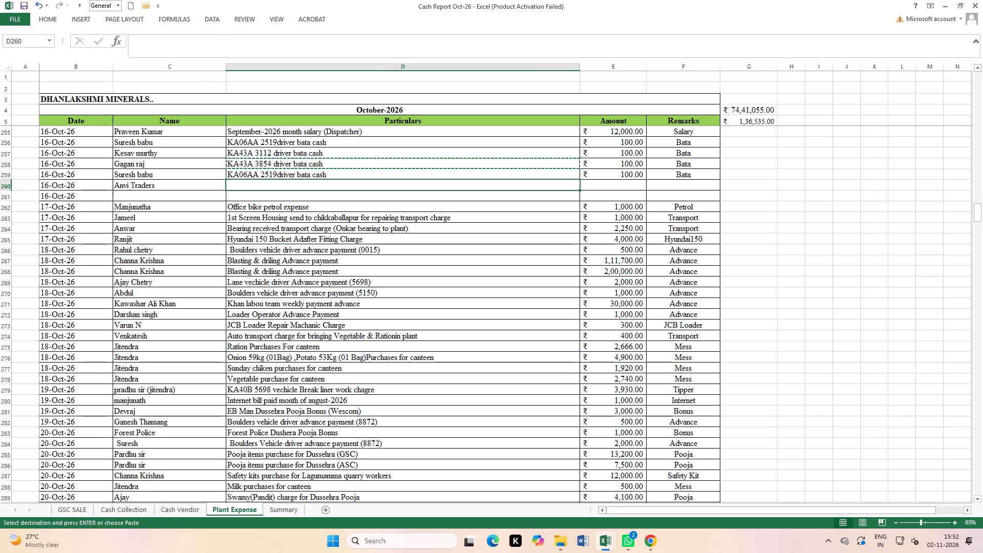
{"action": "key", "text": "ctrl+c"}
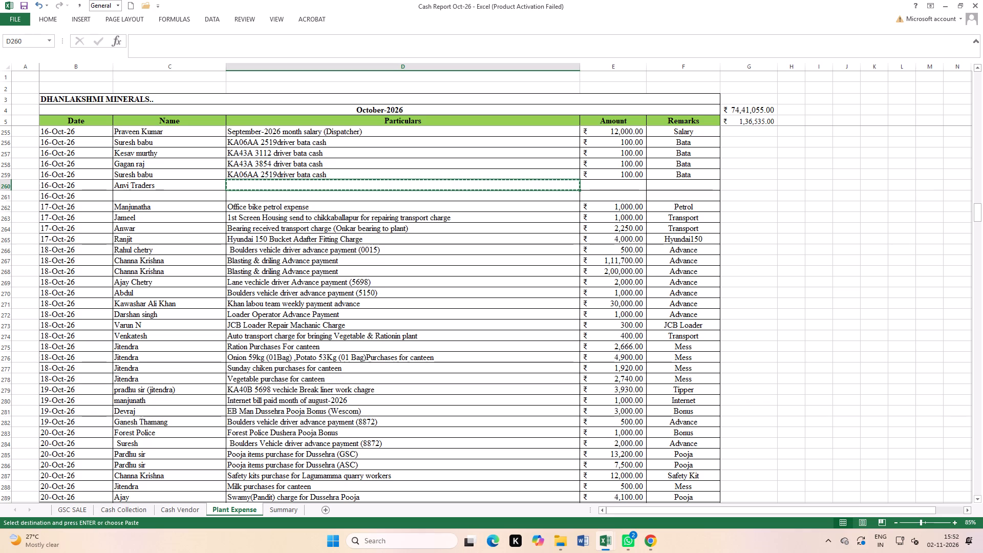
{"action": "left_click", "coordinate": [899, 264]}
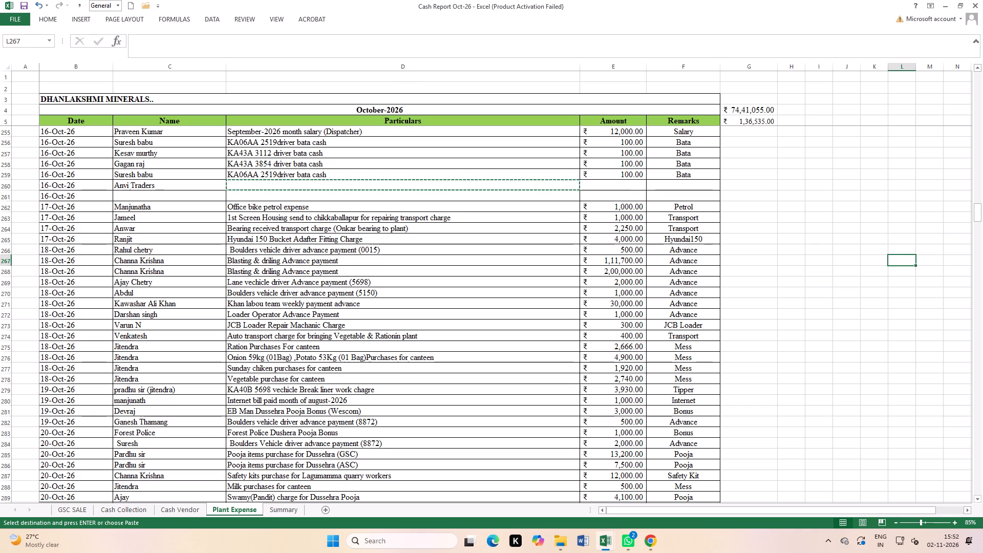
{"action": "left_click_drag", "start_coordinate": [243, 164], "coordinate": [672, 167]}
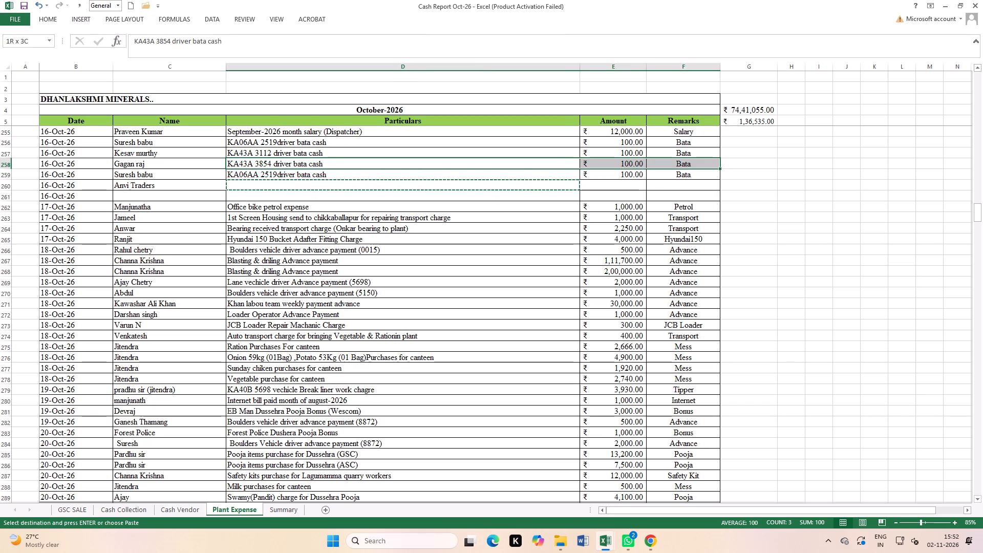
{"action": "left_click_drag", "start_coordinate": [672, 167], "coordinate": [673, 166]}
{"action": "key", "text": "ctrl+c"}
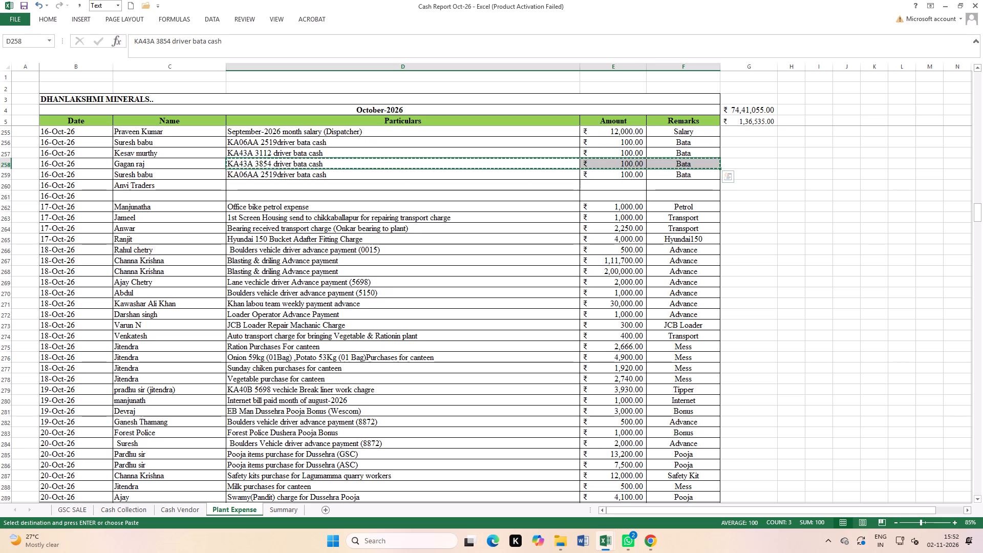
{"action": "left_click", "coordinate": [242, 184]}
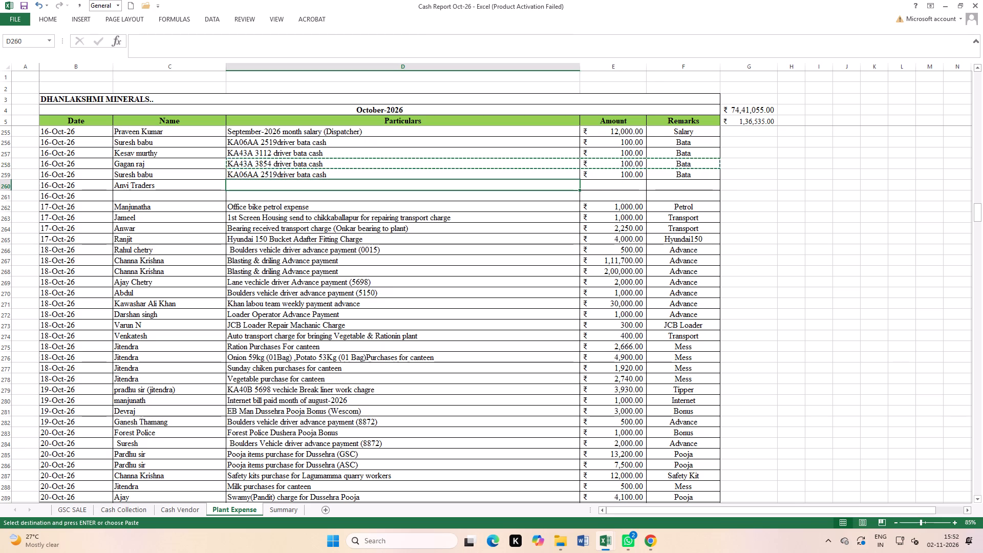
{"action": "key", "text": "ctrl+v"}
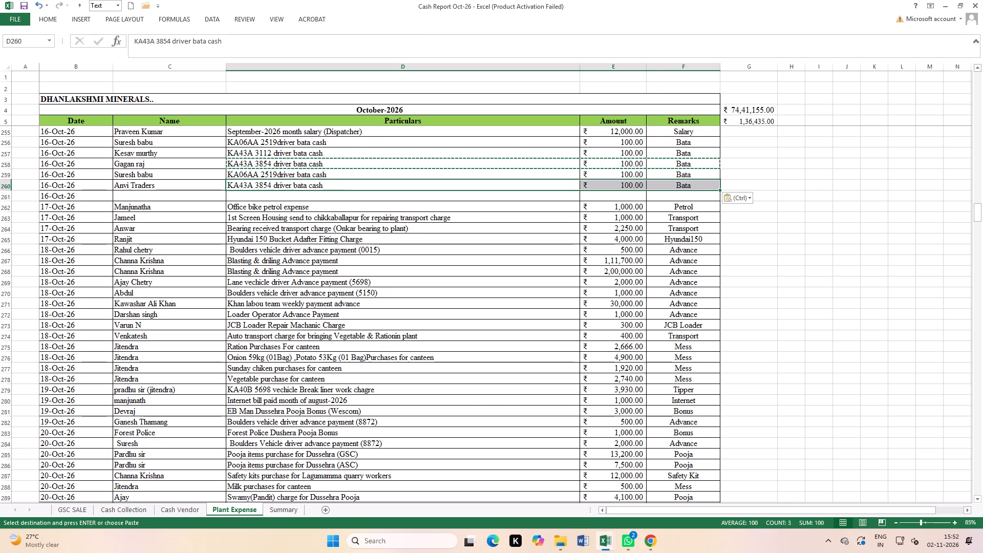
{"action": "double_click", "coordinate": [871, 258]}
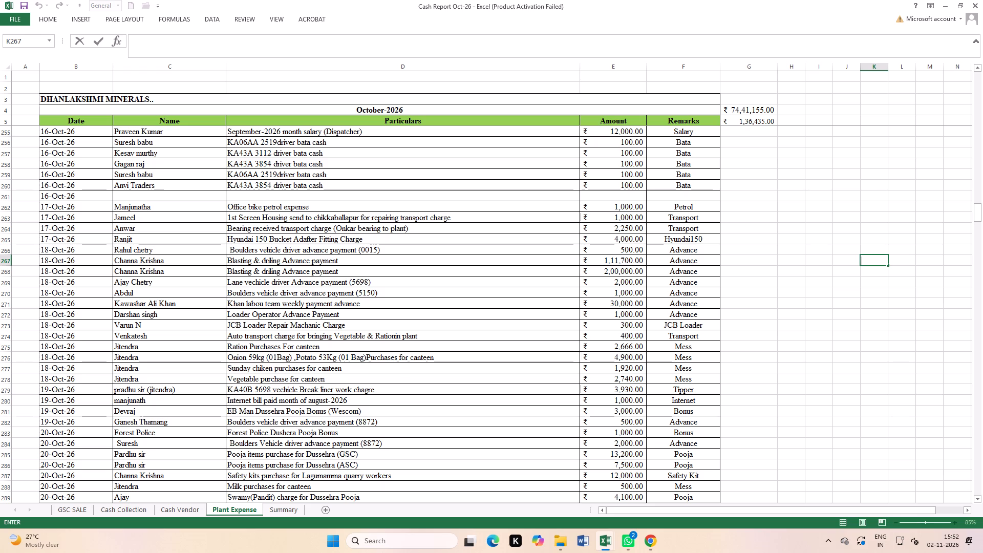
{"action": "left_click", "coordinate": [269, 186]}
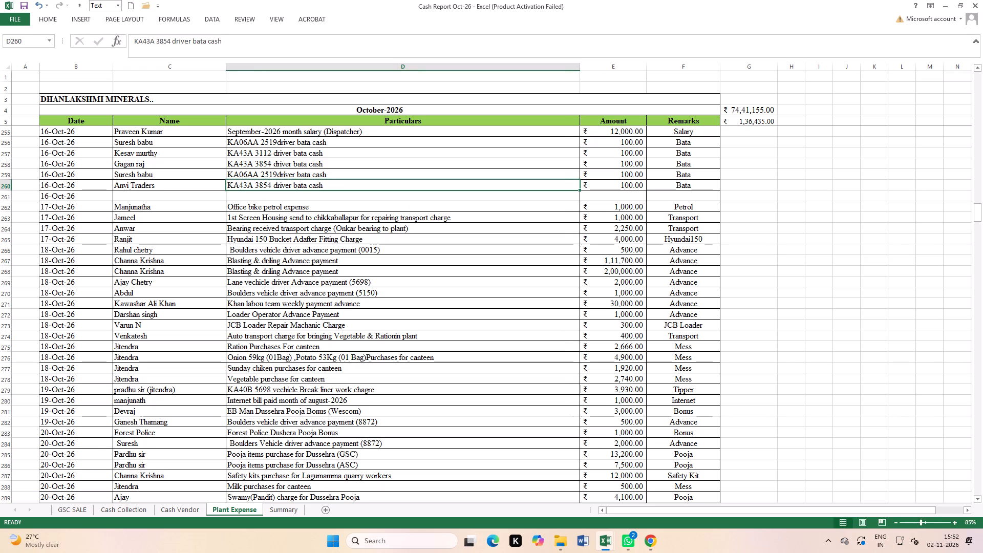
{"action": "left_click", "coordinate": [169, 41]}
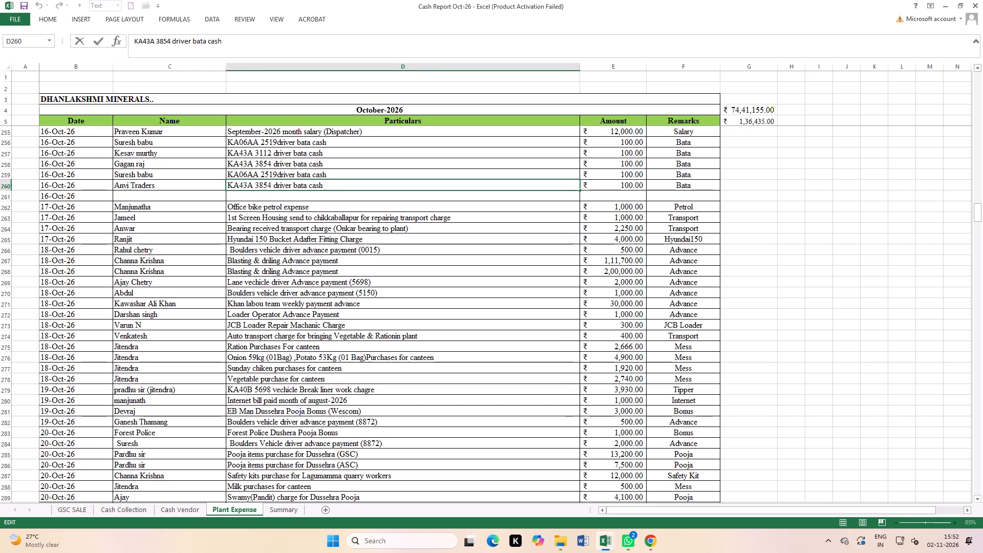
{"action": "key", "text": "BackSpace"}
{"action": "key", "text": "BackSpace"}
{"action": "key", "text": "BackSpace"}
{"action": "key", "text": "BackSpace"}
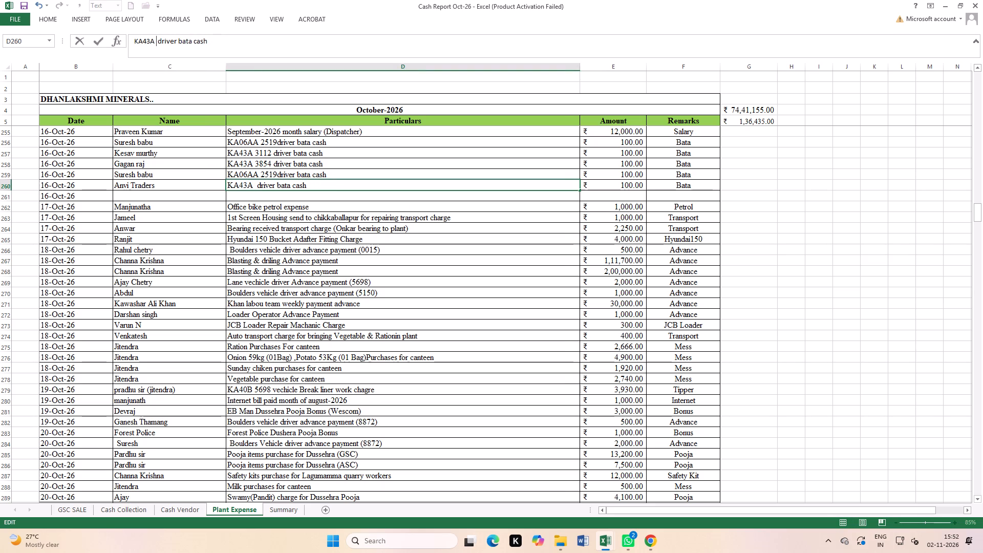
{"action": "type", "text": "70"}
{"action": "type", "text": "66"}
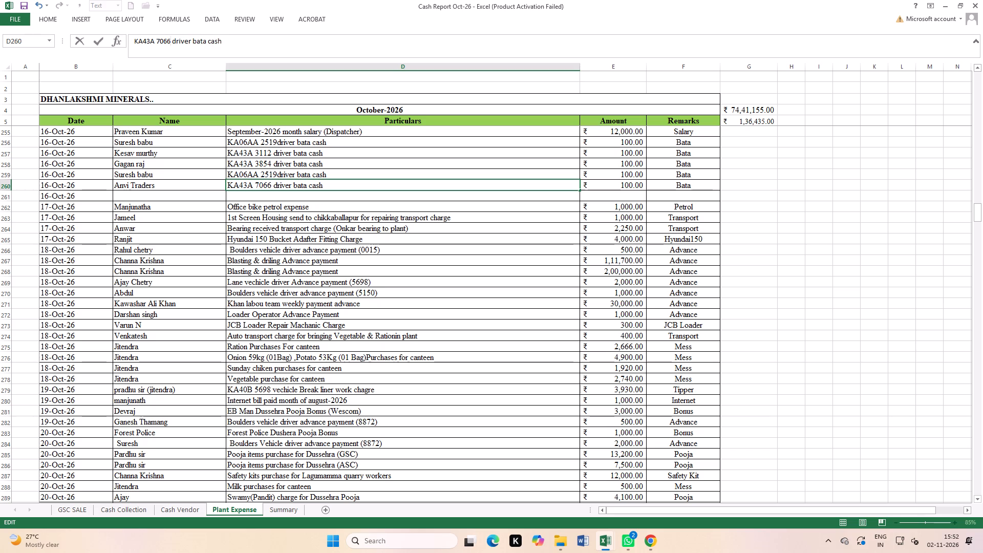
{"action": "left_click", "coordinate": [819, 228]}
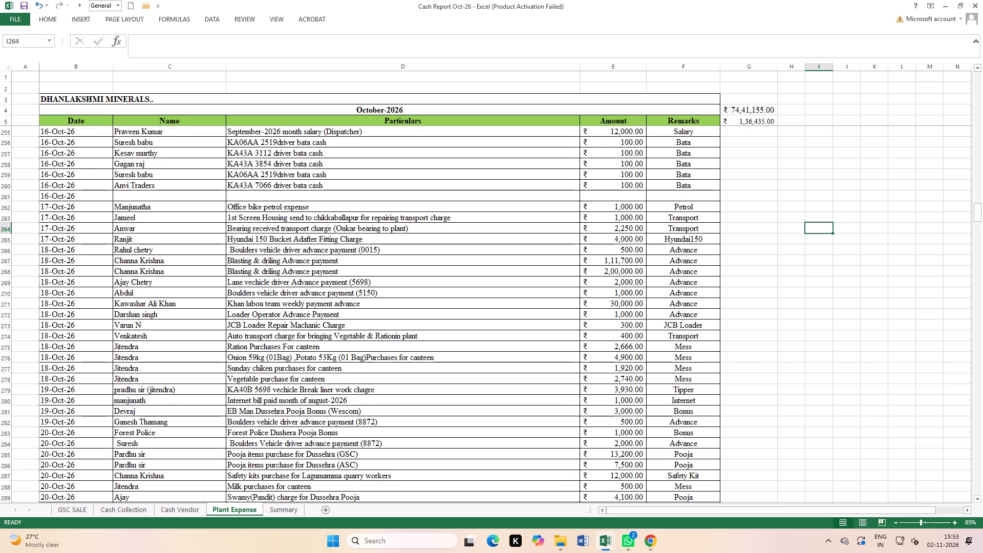
{"action": "left_click", "coordinate": [858, 275]}
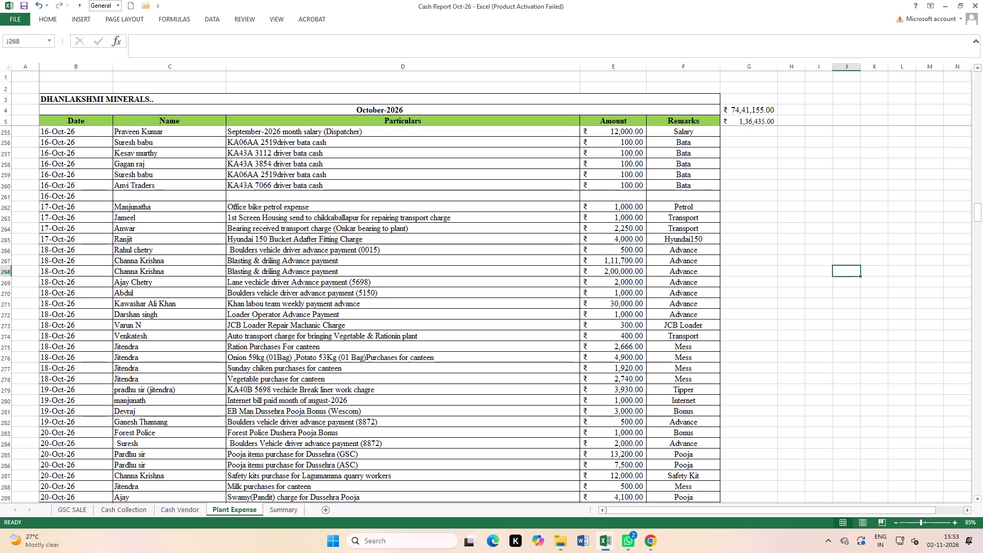
Enter Parsuram in Name cell C261 of the remaining blank 16-Oct-26 row.
{"action": "left_click", "coordinate": [134, 199]}
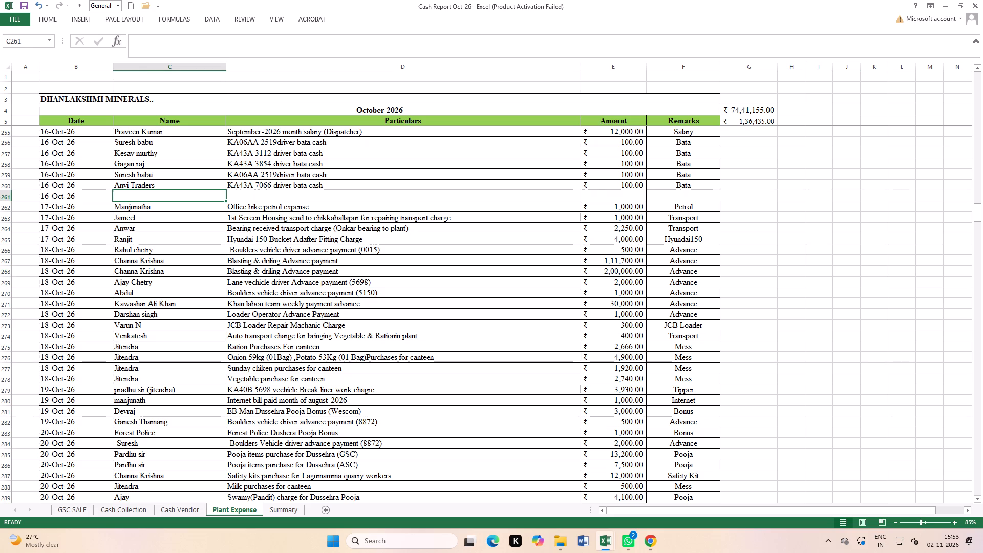
{"action": "key", "text": "shift+p"}
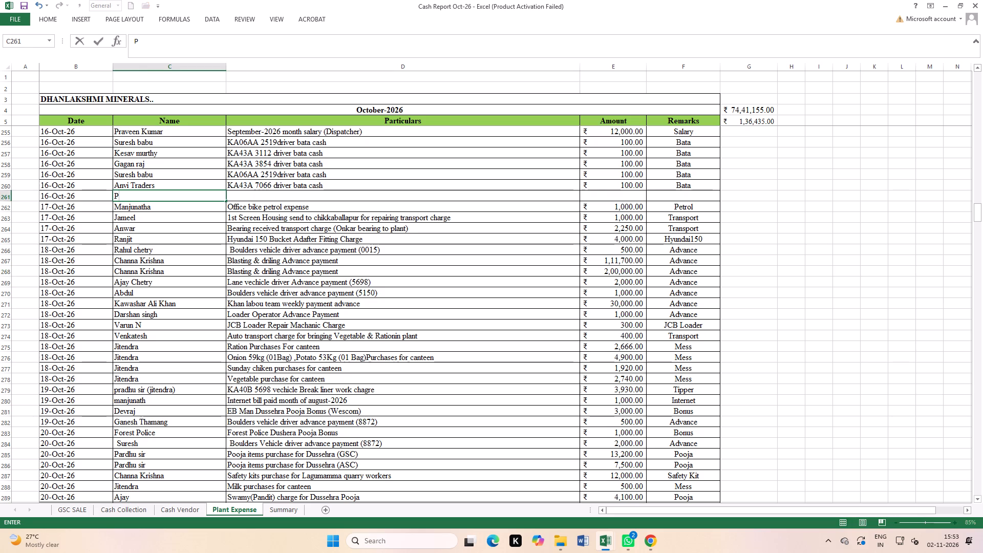
{"action": "type", "text": "ar"}
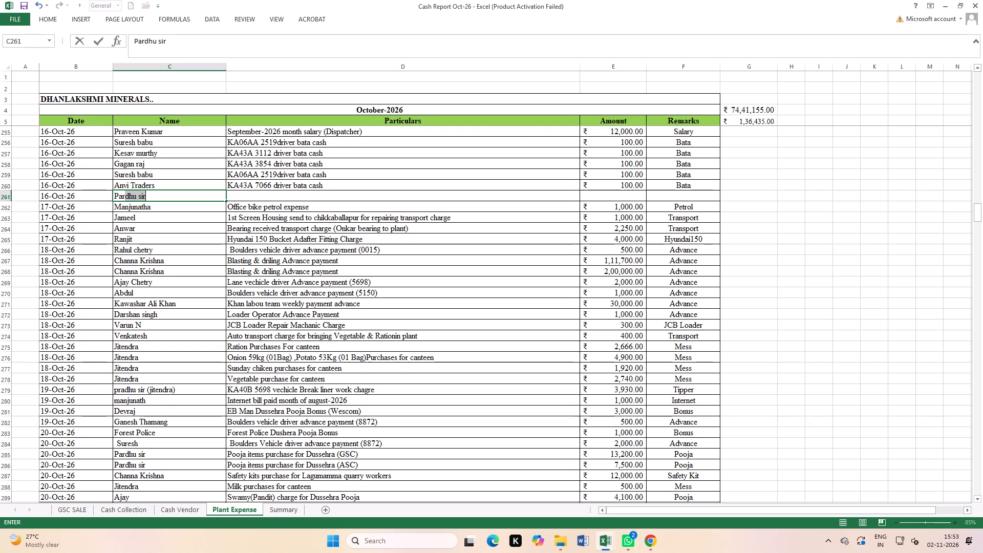
{"action": "type", "text": "sura"}
{"action": "key", "text": "m"}
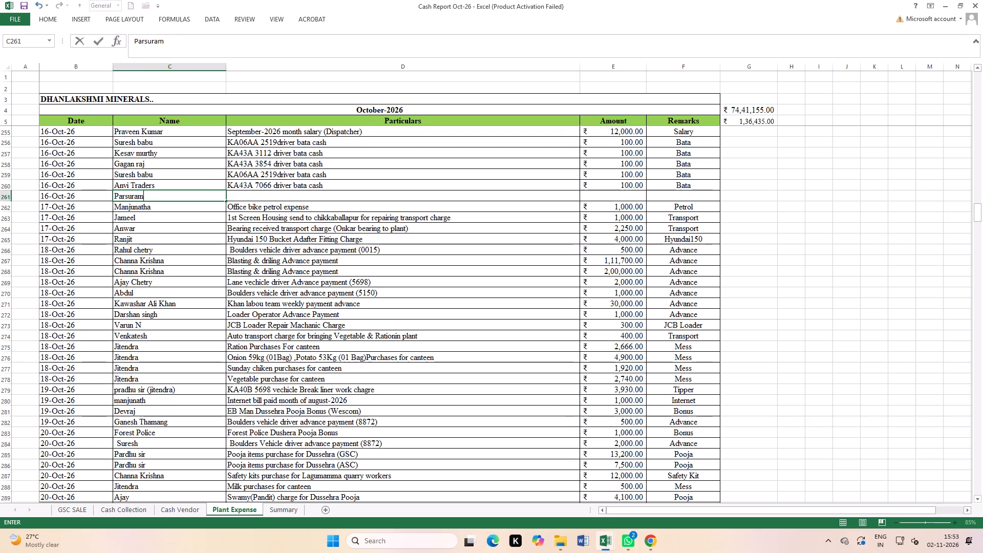
{"action": "left_click", "coordinate": [270, 189]}
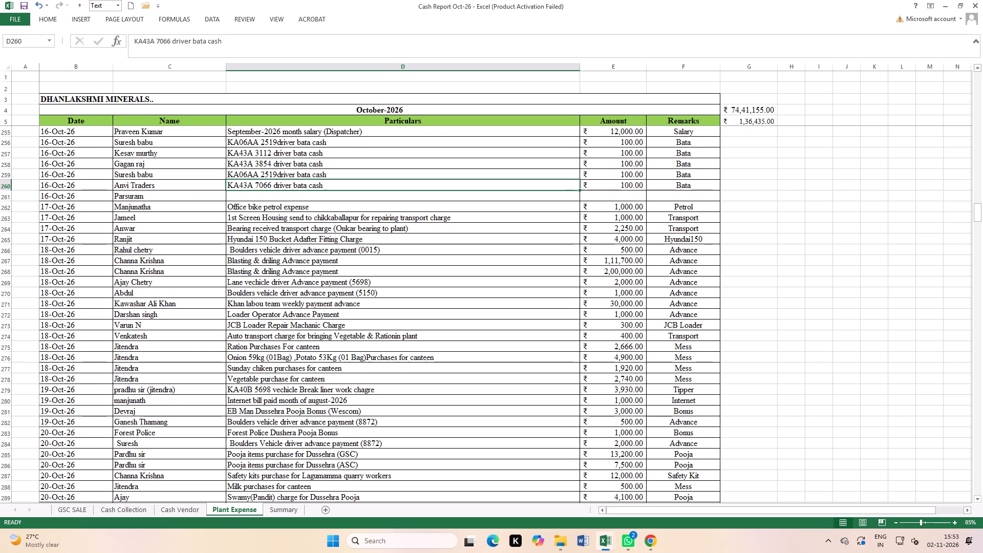
{"action": "left_click_drag", "start_coordinate": [573, 186], "coordinate": [653, 188]}
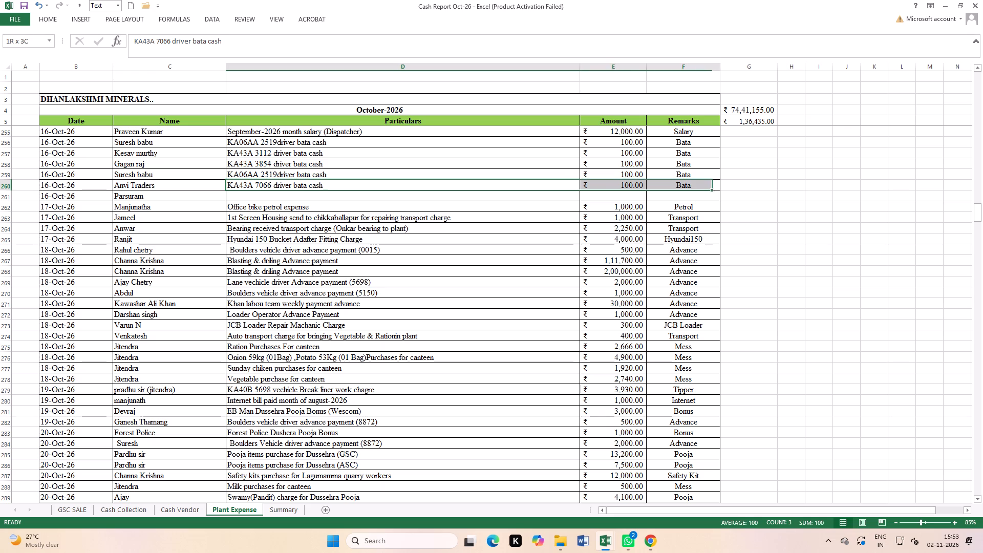
{"action": "left_click_drag", "start_coordinate": [653, 188], "coordinate": [661, 188]}
{"action": "key", "text": "ctrl+c"}
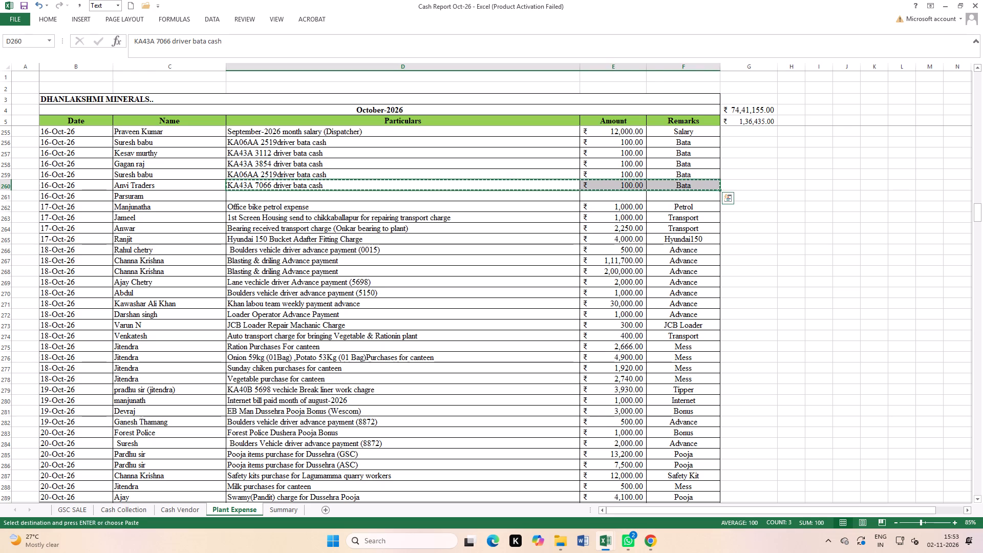
{"action": "left_click", "coordinate": [237, 199]}
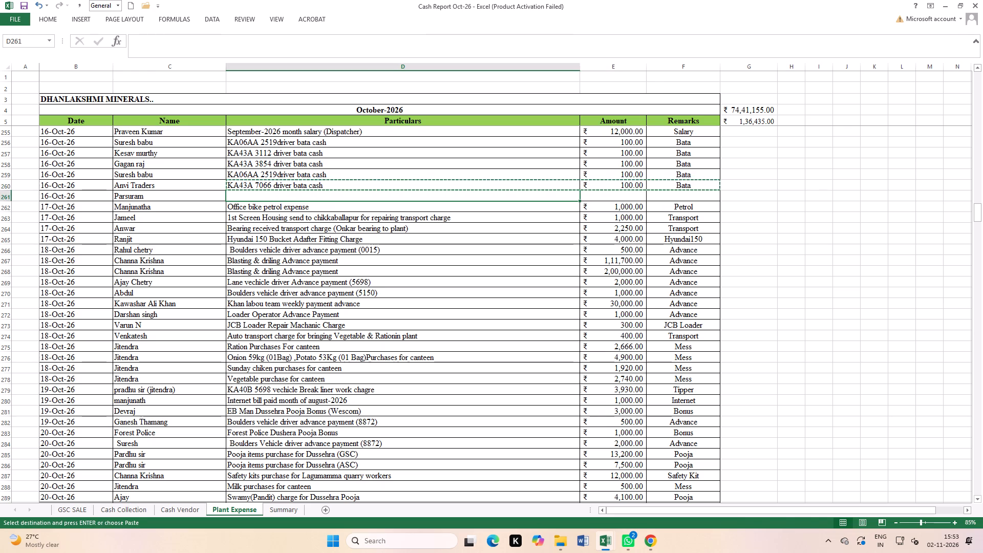
{"action": "key", "text": "ctrl+v"}
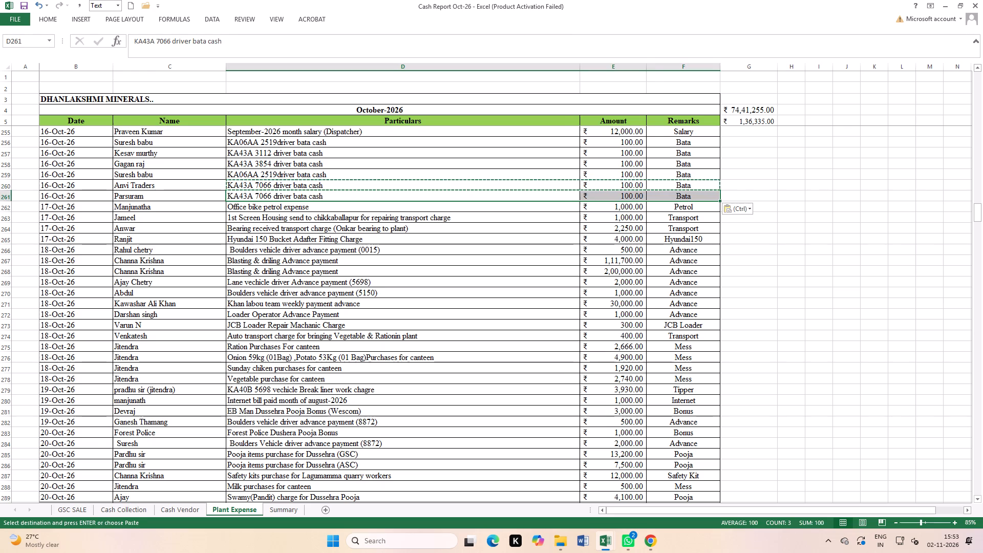
{"action": "double_click", "coordinate": [270, 197]}
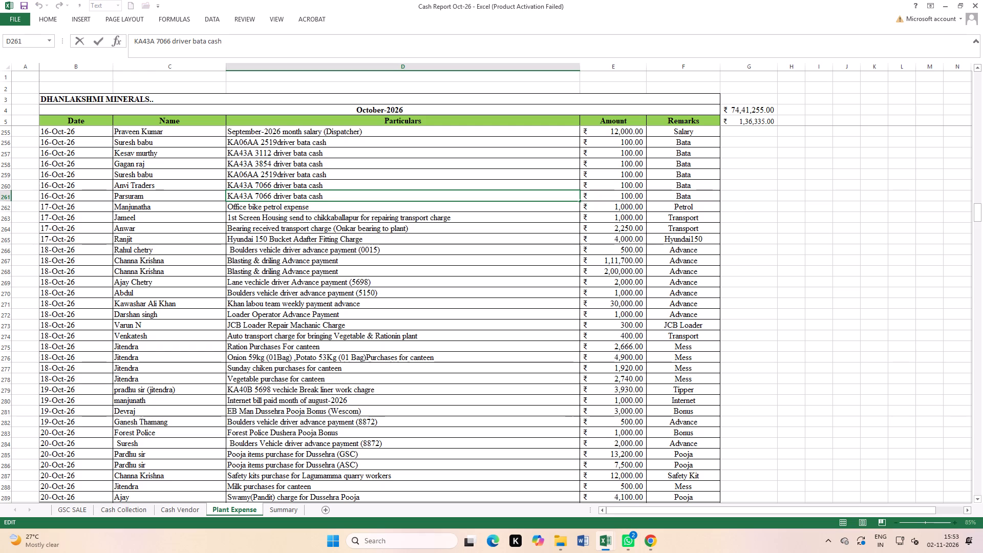
{"action": "key", "text": "BackSpace"}
{"action": "key", "text": "BackSpace"}
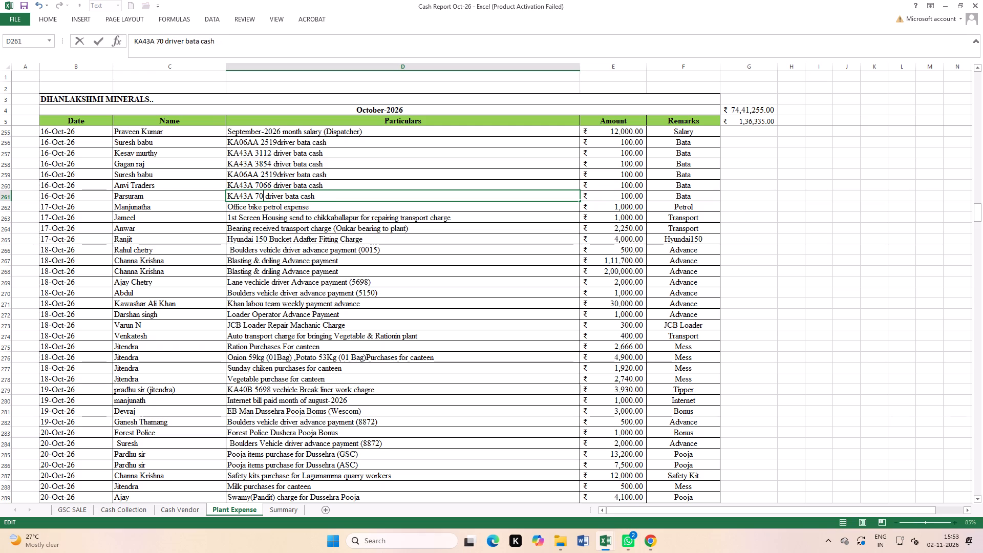
{"action": "key", "text": "BackSpace"}
{"action": "key", "text": "BackSpace"}
{"action": "key", "text": "BackSpace"}
{"action": "key", "text": "BackSpace"}
{"action": "key", "text": "BackSpace"}
{"action": "key", "text": "BackSpace"}
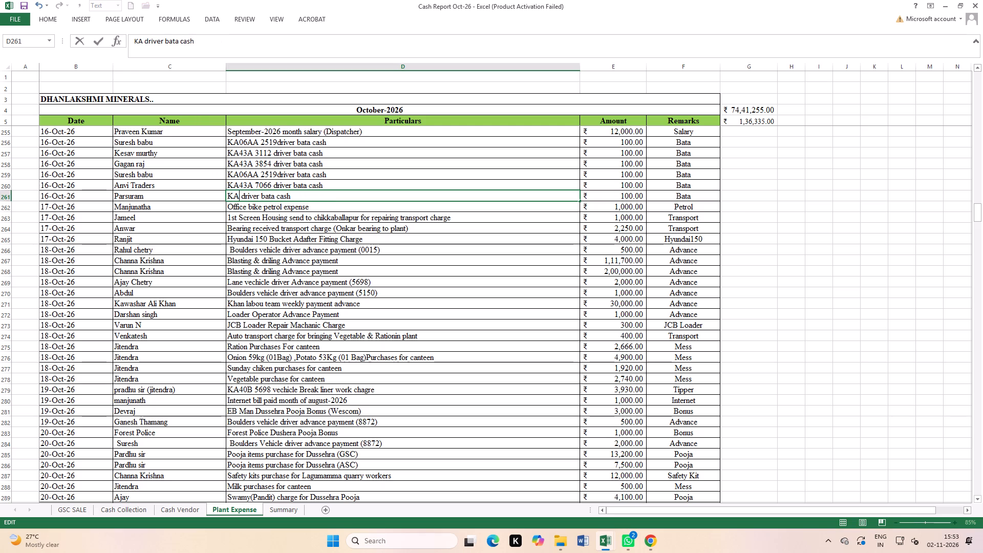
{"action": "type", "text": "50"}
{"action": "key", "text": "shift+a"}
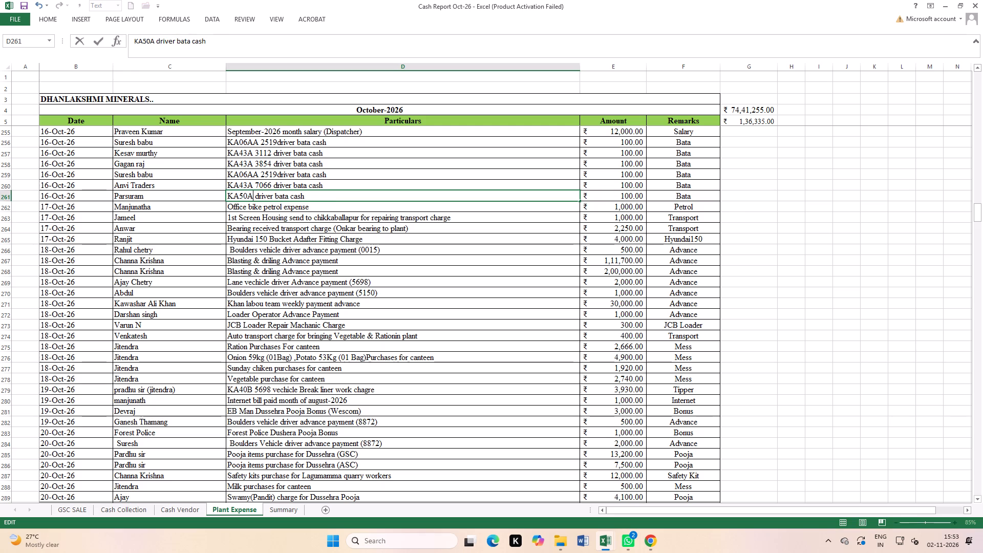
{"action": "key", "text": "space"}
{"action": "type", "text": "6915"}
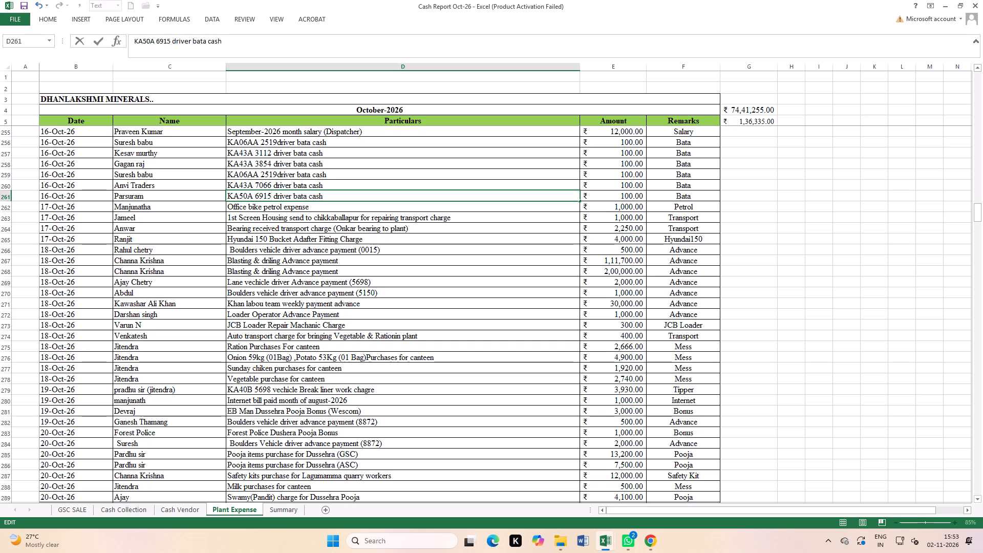
{"action": "left_click", "coordinate": [918, 294]}
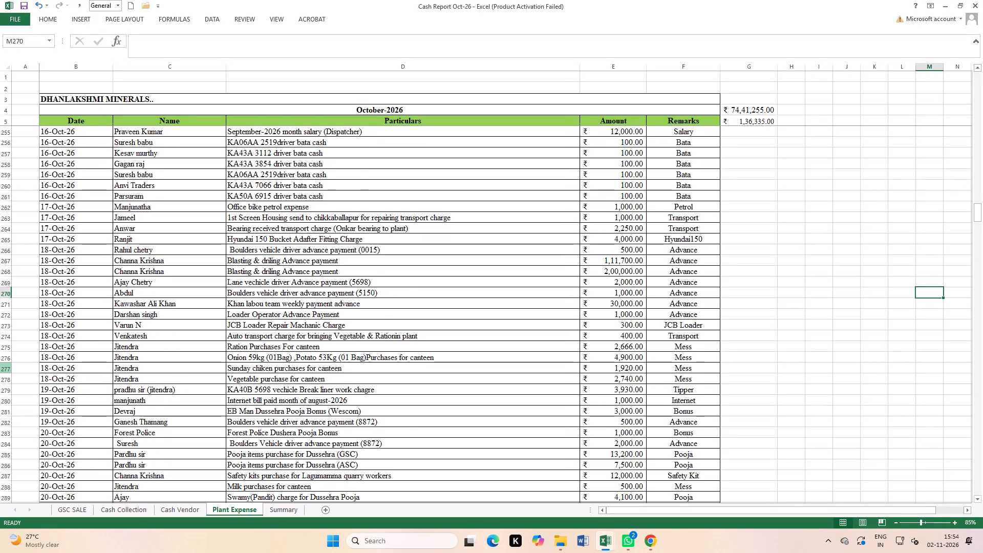
Insert a blank row at row 262, above the first 17-Oct-26 entry.
{"action": "scroll", "coordinate": [74, 318], "scroll_direction": "up", "scroll_amount": 2}
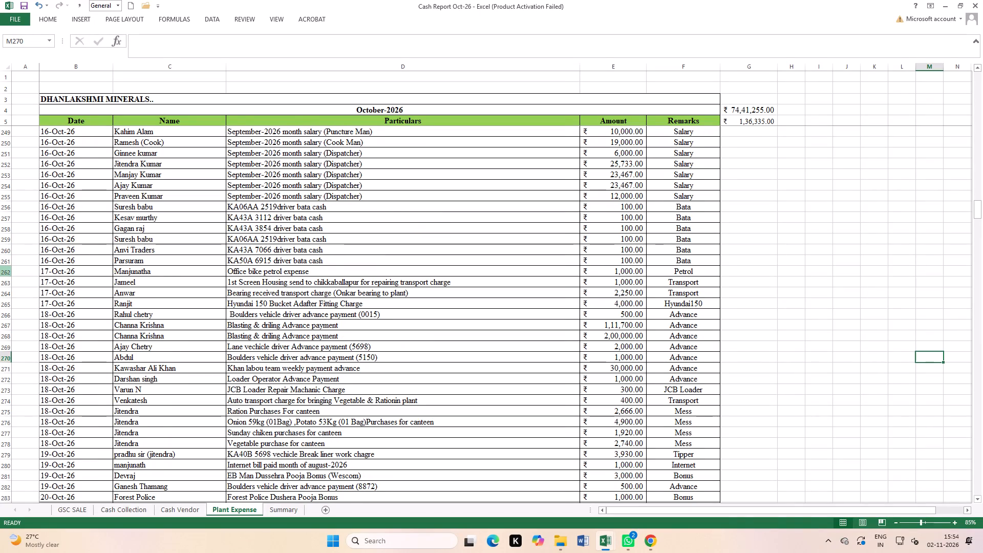
{"action": "left_click", "coordinate": [7, 271]}
{"action": "key", "text": "ctrl+plus"}
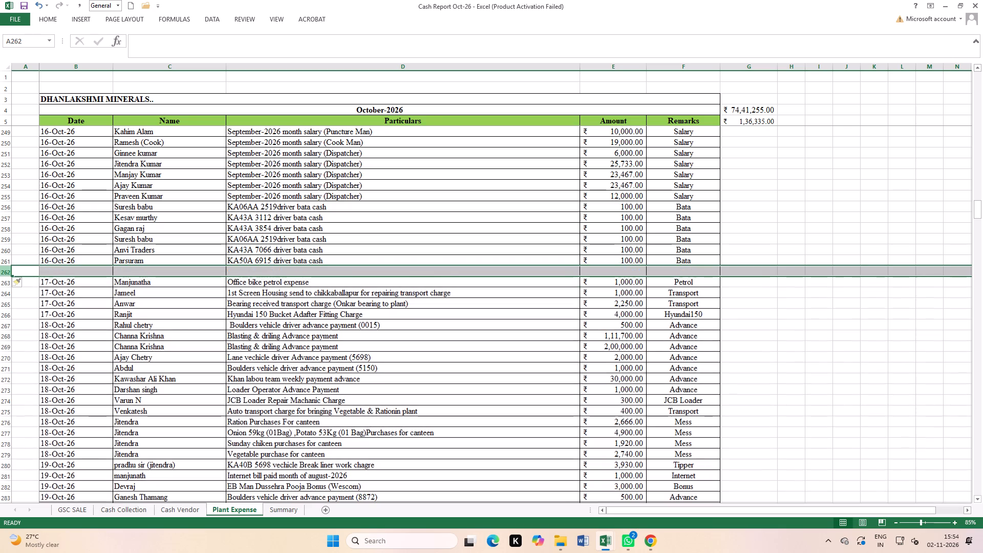
{"action": "left_click", "coordinate": [58, 260]}
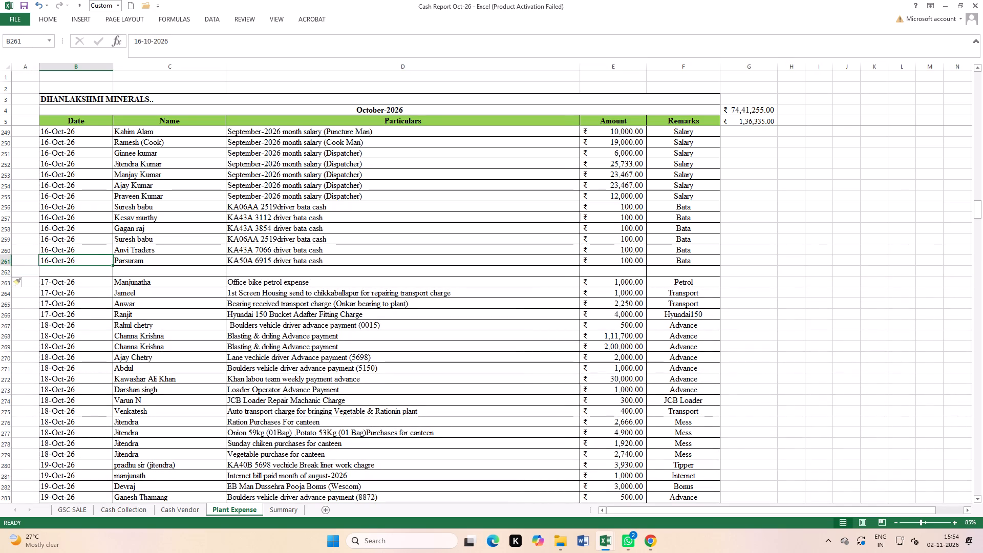
{"action": "left_click", "coordinate": [60, 217]}
{"action": "left_click_drag", "start_coordinate": [67, 217], "coordinate": [245, 220]}
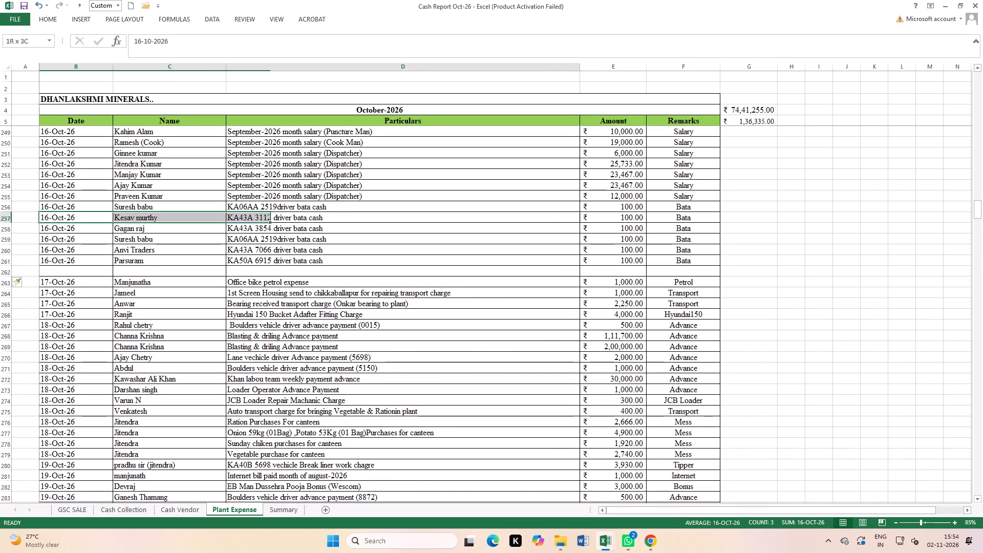
{"action": "left_click_drag", "start_coordinate": [245, 220], "coordinate": [660, 219]}
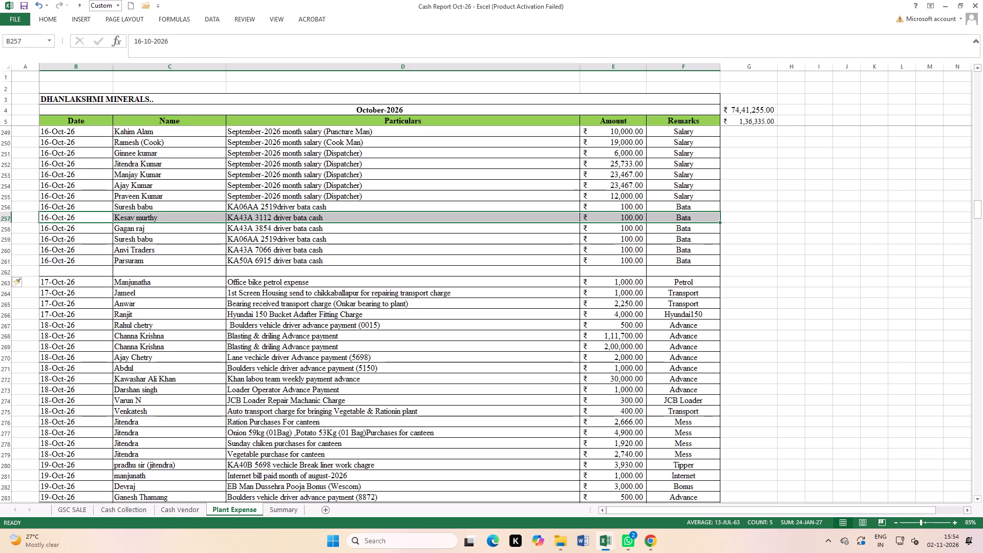
{"action": "key", "text": "ctrl+c"}
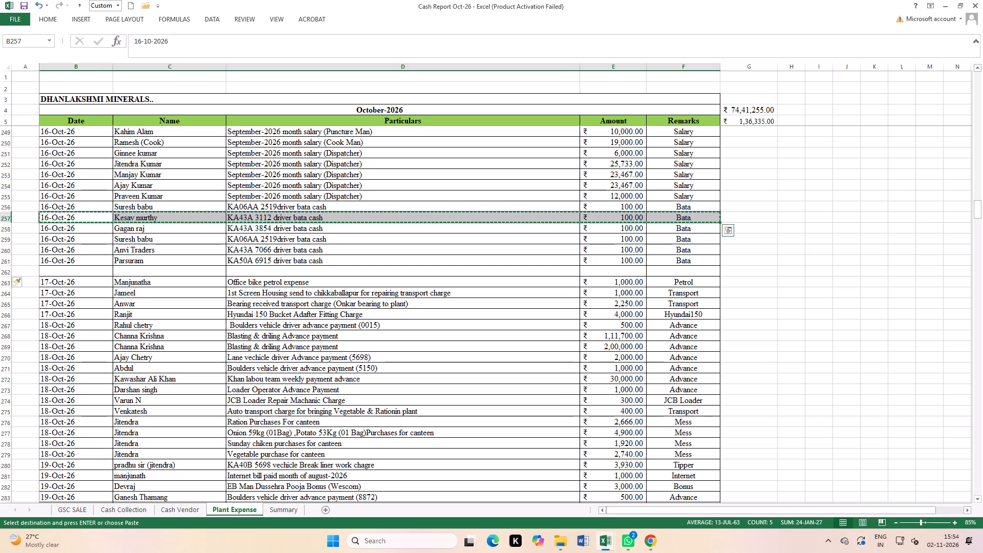
{"action": "left_click", "coordinate": [64, 273]}
{"action": "key", "text": "ctrl+v"}
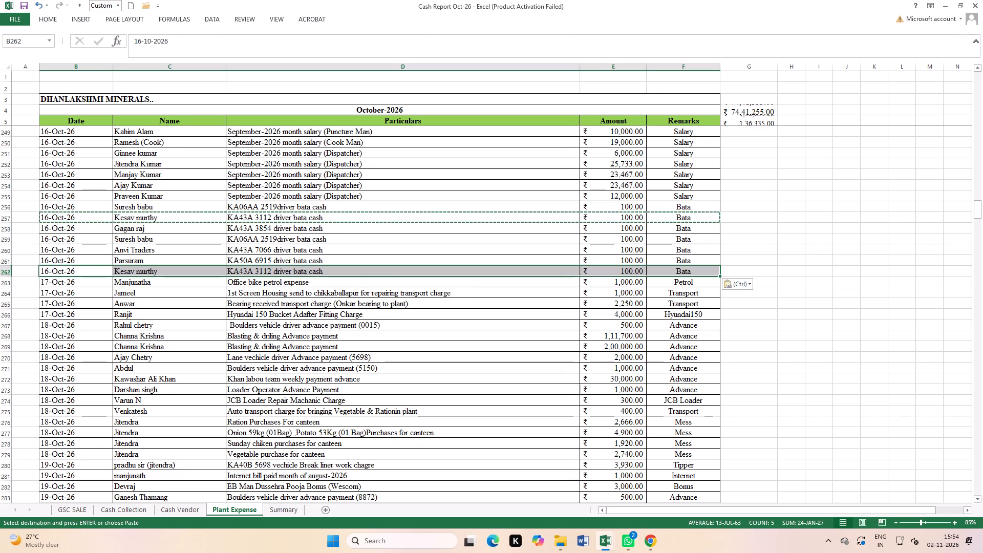
{"action": "double_click", "coordinate": [268, 272]}
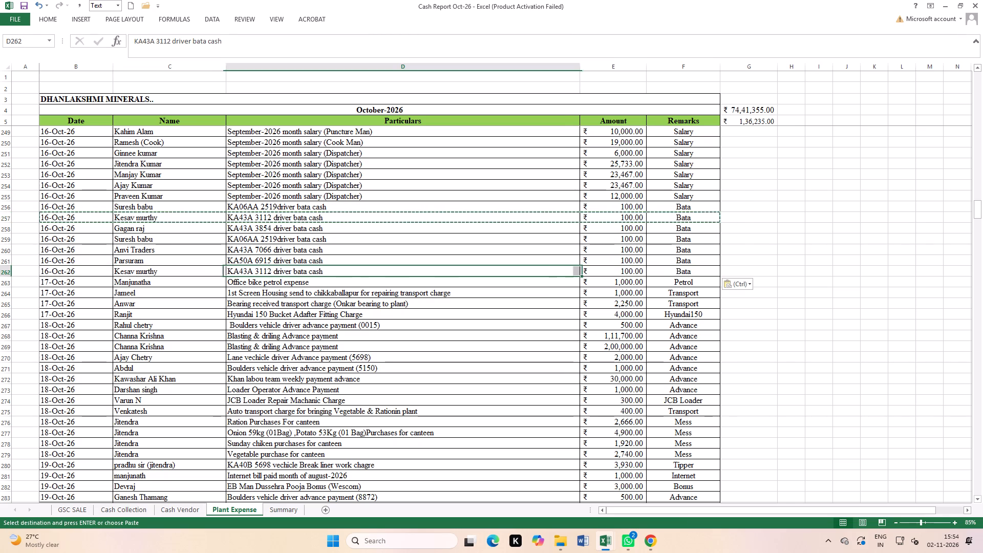
{"action": "left_click", "coordinate": [170, 42]}
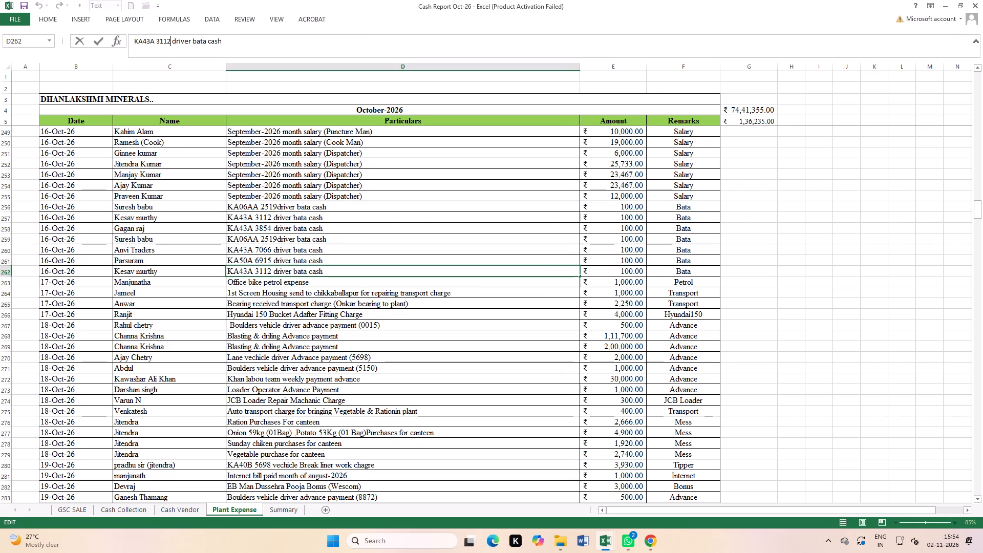
{"action": "key", "text": "BackSpace"}
{"action": "key", "text": "BackSpace"}
{"action": "key", "text": "BackSpace"}
{"action": "key", "text": "BackSpace"}
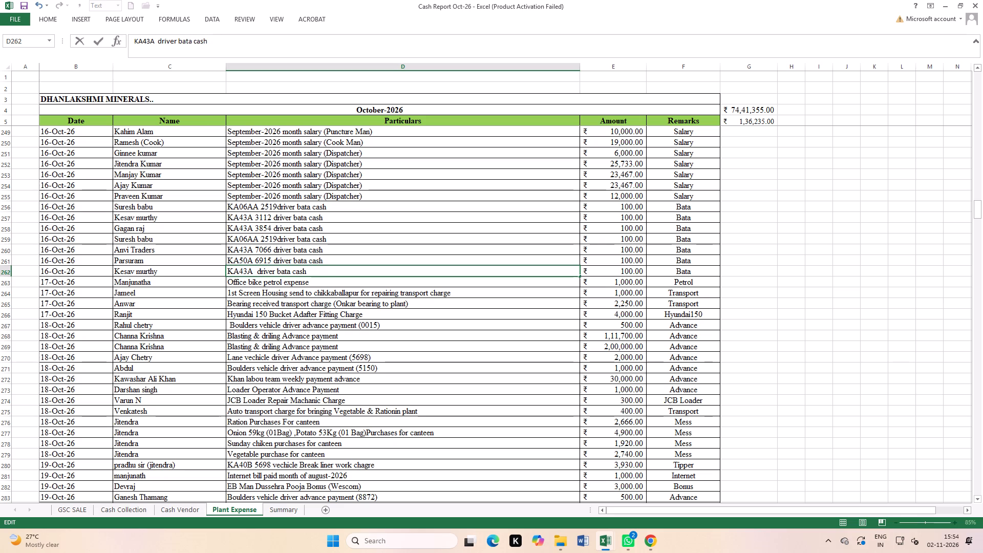
{"action": "type", "text": "7019"}
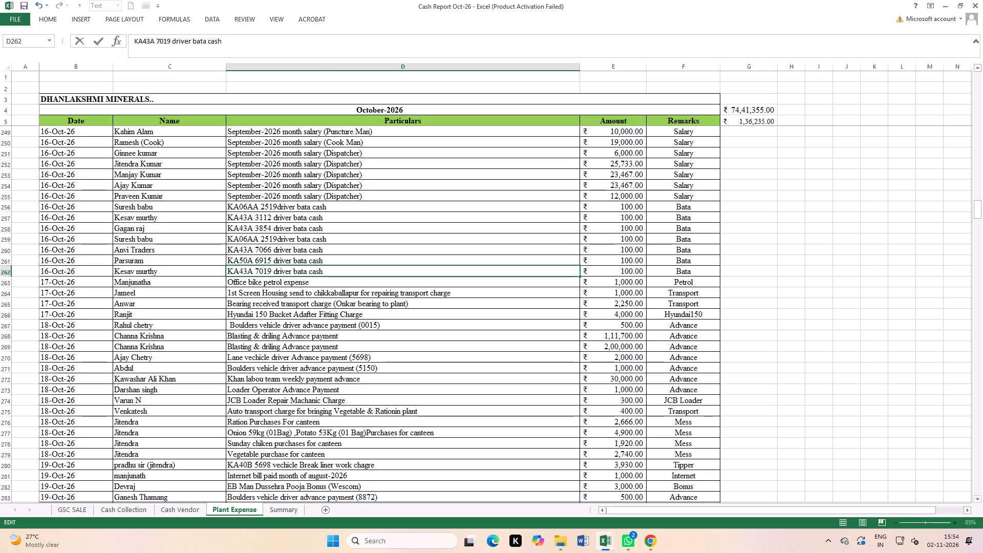
{"action": "left_click", "coordinate": [848, 312]}
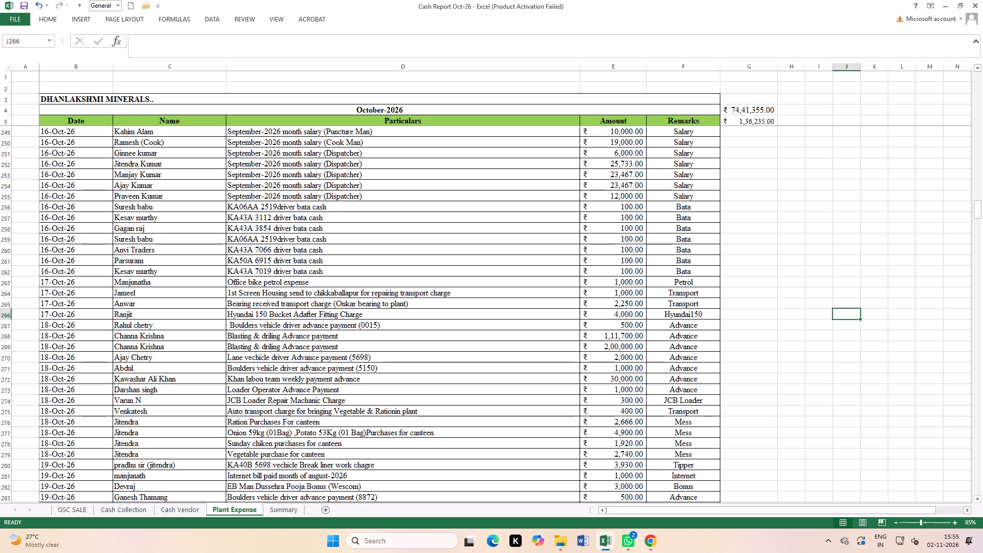
Insert a blank row at row 267, above the first 18-Oct-26 entry.
{"action": "left_click", "coordinate": [4, 326]}
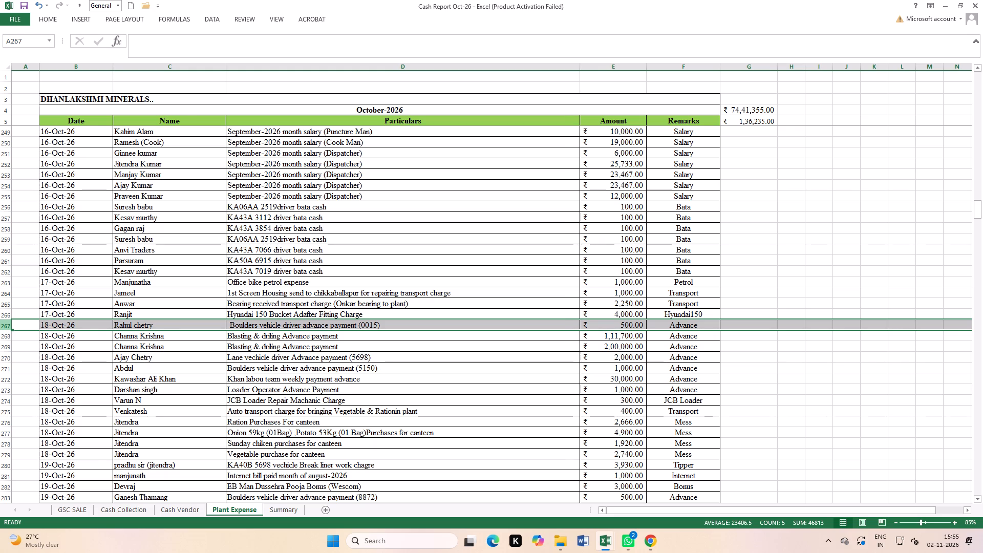
{"action": "left_click", "coordinate": [6, 326]}
{"action": "key", "text": "ctrl+plus"}
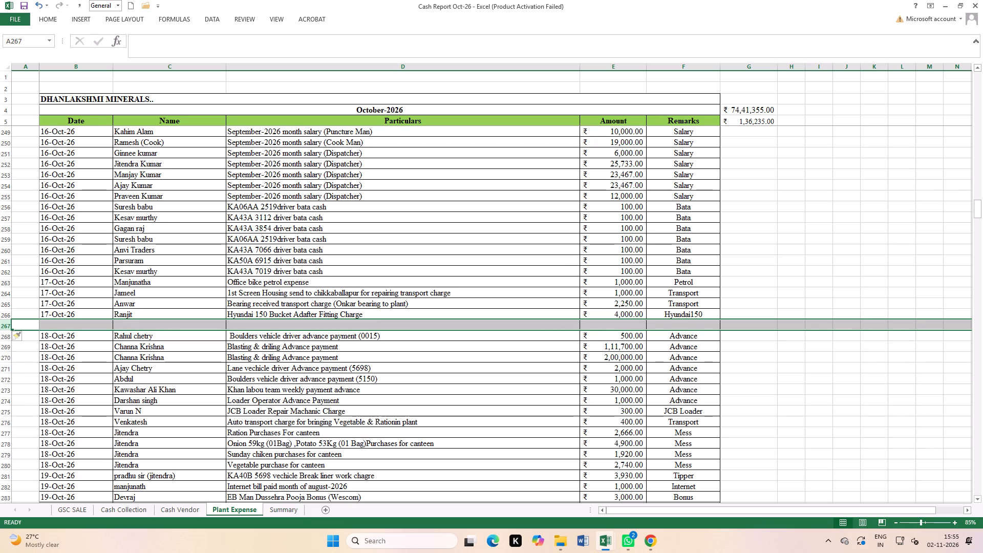
Copy the 17-Oct-26 date from cell B266 into Date cell B267 of the blank row.
{"action": "left_click", "coordinate": [58, 228]}
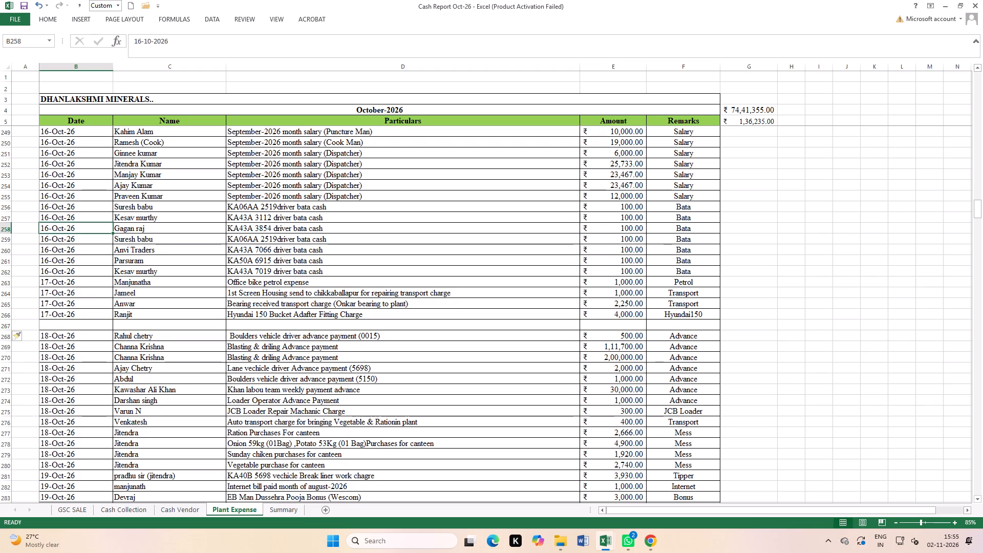
{"action": "left_click", "coordinate": [63, 314]}
{"action": "left_click_drag", "start_coordinate": [112, 322], "coordinate": [112, 328]}
{"action": "left_click", "coordinate": [71, 313]}
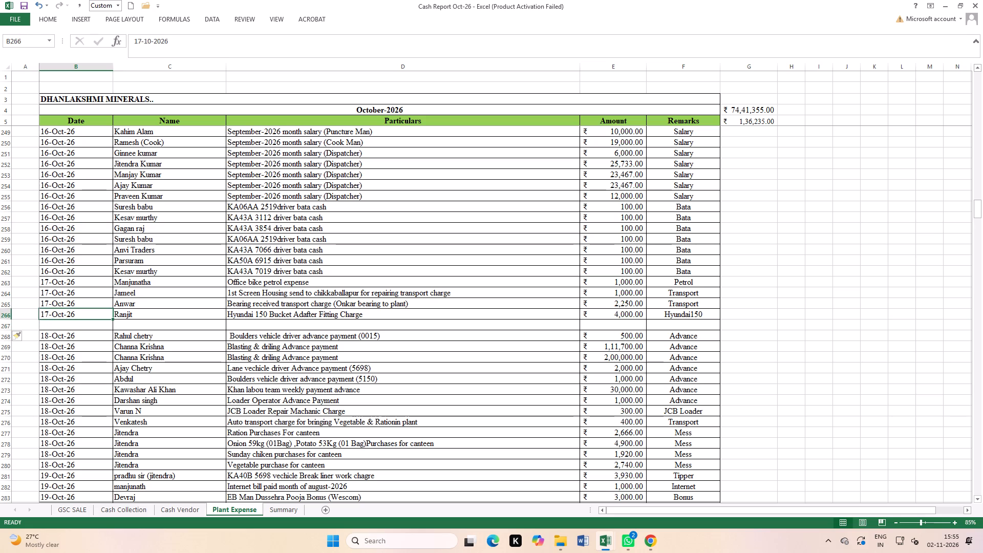
{"action": "key", "text": "ctrl+c"}
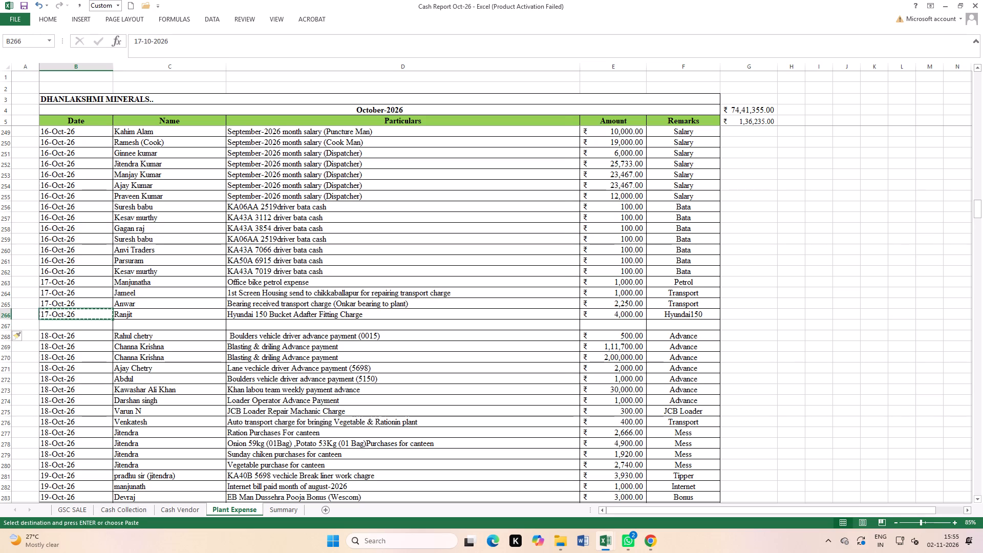
{"action": "left_click", "coordinate": [68, 325]}
{"action": "key", "text": "ctrl+v"}
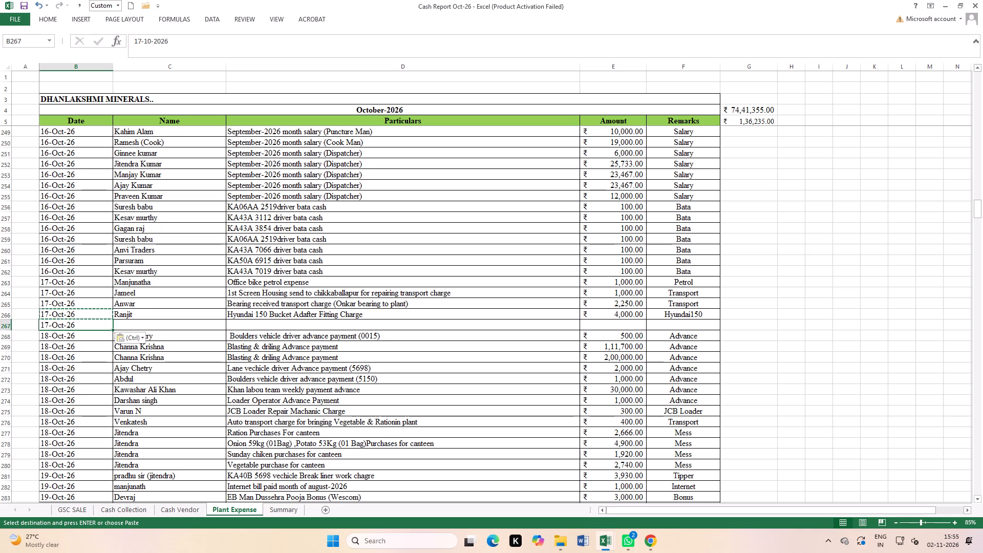
{"action": "left_click", "coordinate": [210, 342]}
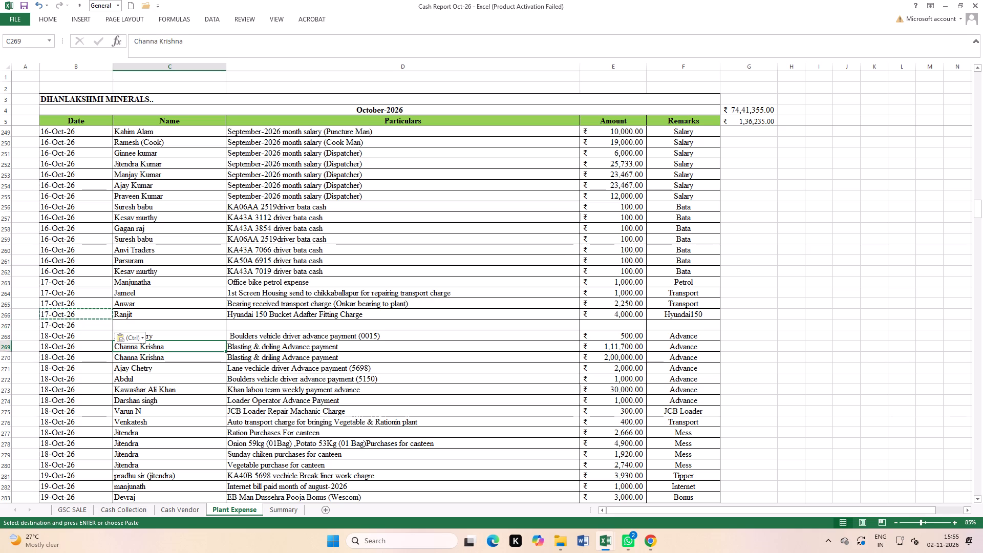
{"action": "left_click", "coordinate": [122, 229]}
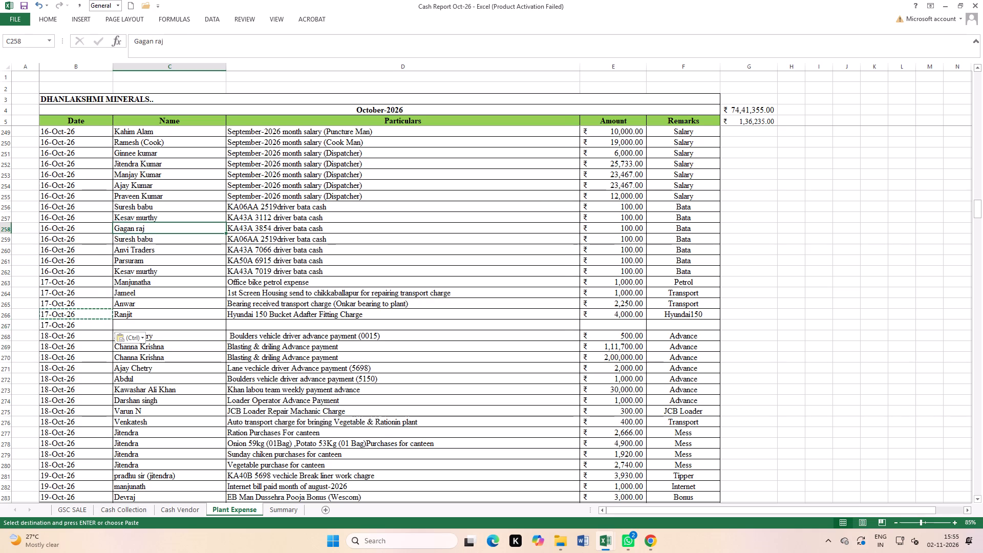
{"action": "left_click_drag", "start_coordinate": [216, 230], "coordinate": [554, 234]}
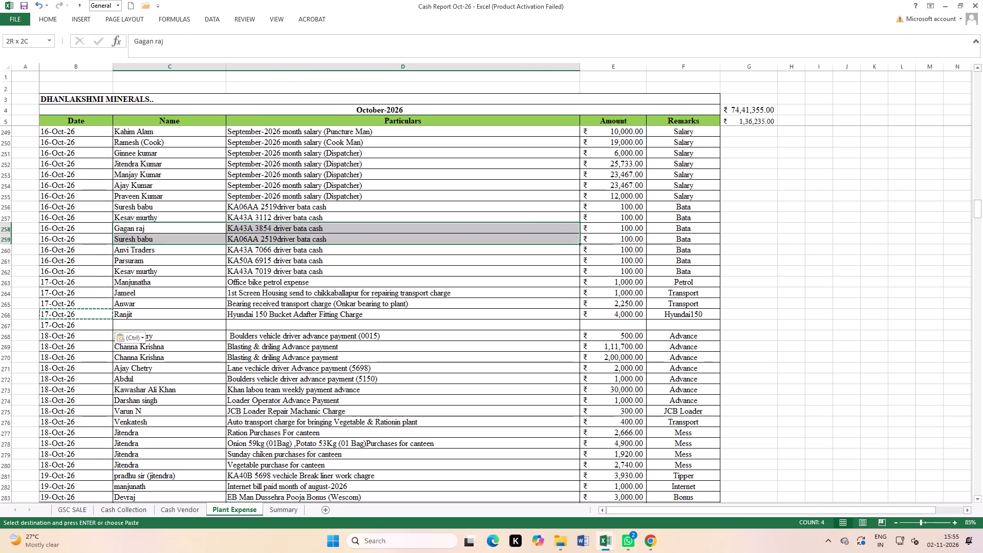
{"action": "left_click_drag", "start_coordinate": [554, 234], "coordinate": [668, 231]}
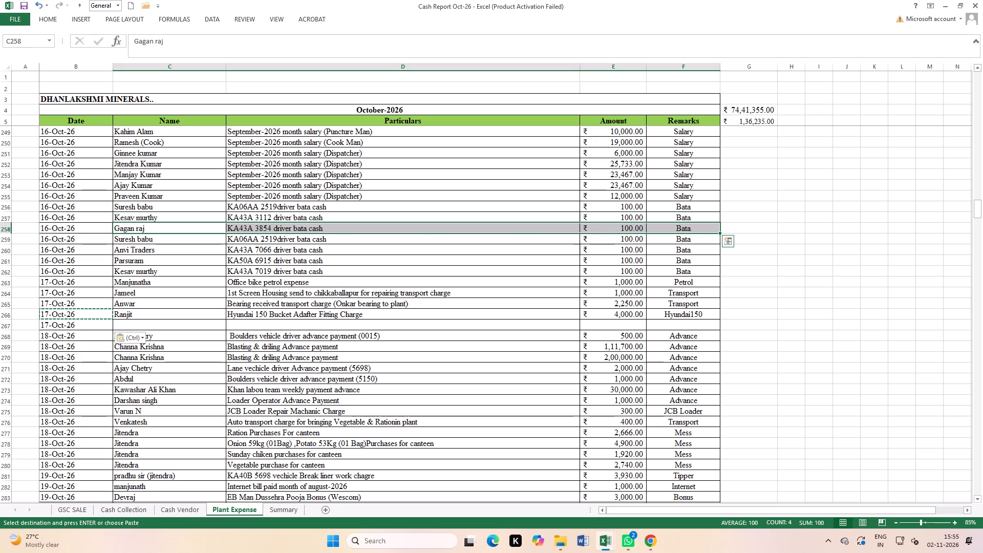
{"action": "key", "text": "ctrl+c"}
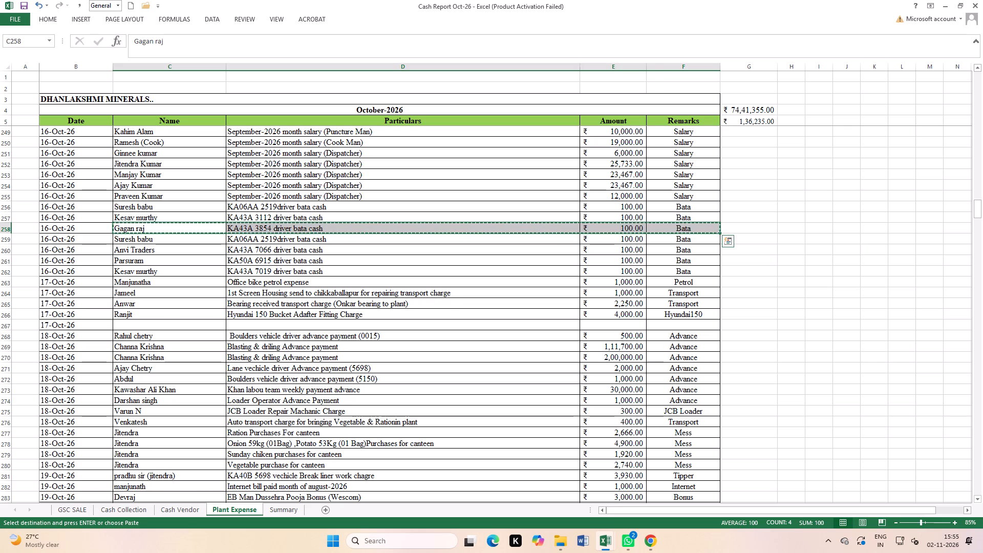
{"action": "left_click", "coordinate": [126, 327]}
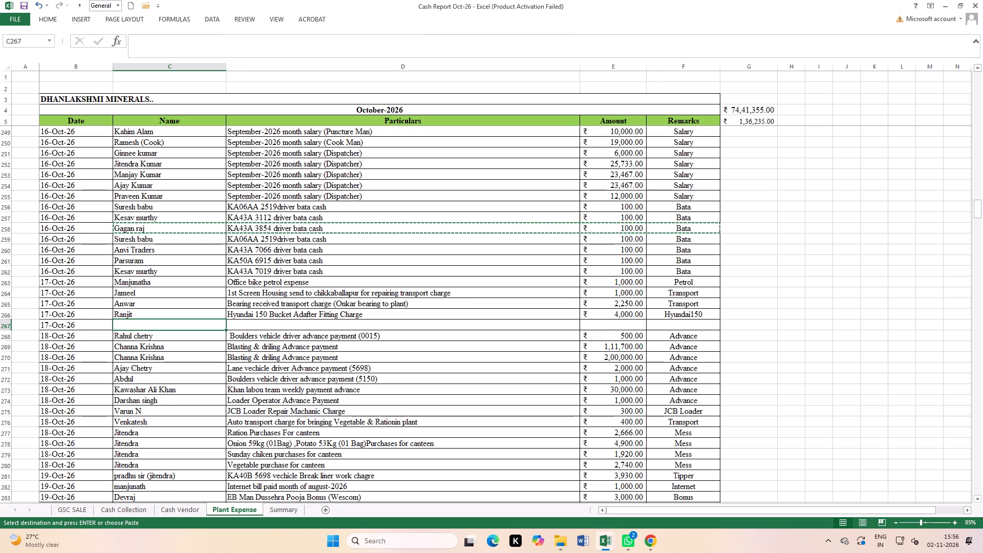
{"action": "key", "text": "ctrl+v"}
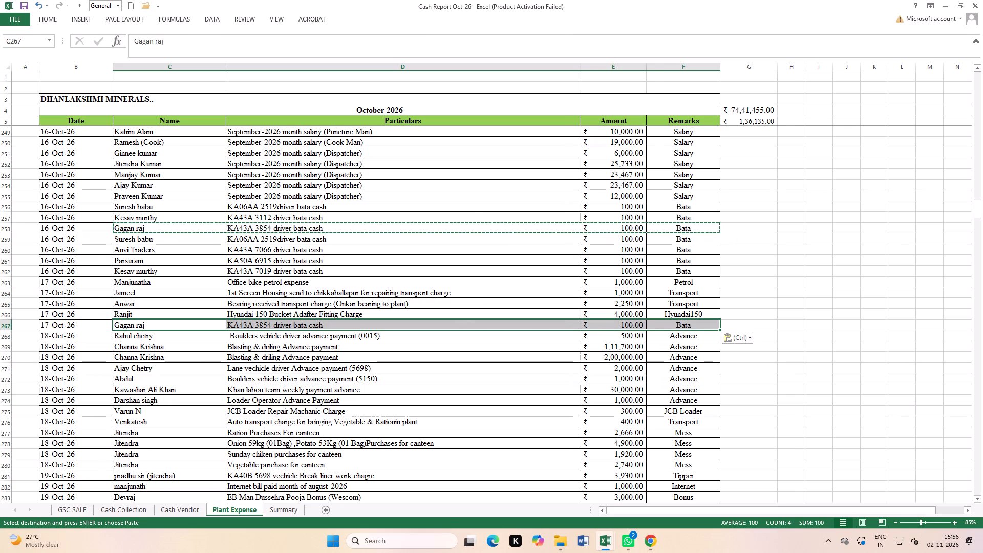
{"action": "triple_click", "coordinate": [273, 328]}
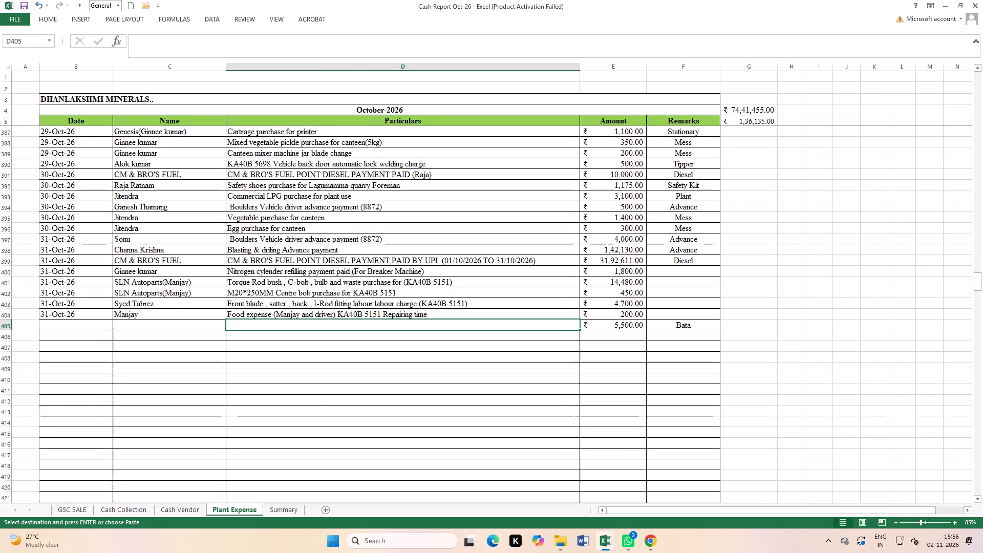
{"action": "scroll", "coordinate": [271, 328], "scroll_direction": "up", "scroll_amount": 20}
{"action": "scroll", "coordinate": [271, 328], "scroll_direction": "up", "scroll_amount": 3}
{"action": "scroll", "coordinate": [297, 367], "scroll_direction": "up", "scroll_amount": 3}
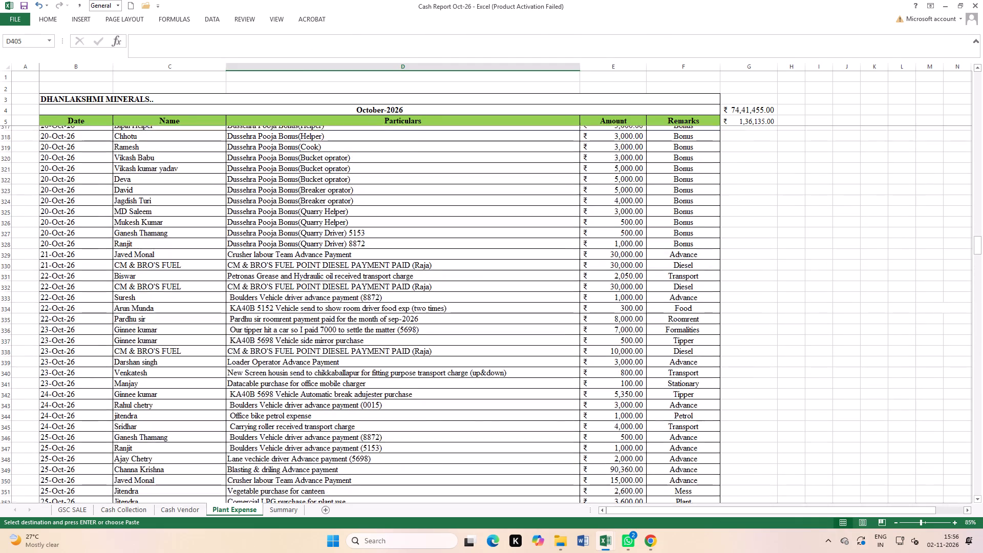
{"action": "scroll", "coordinate": [296, 360], "scroll_direction": "up", "scroll_amount": 19}
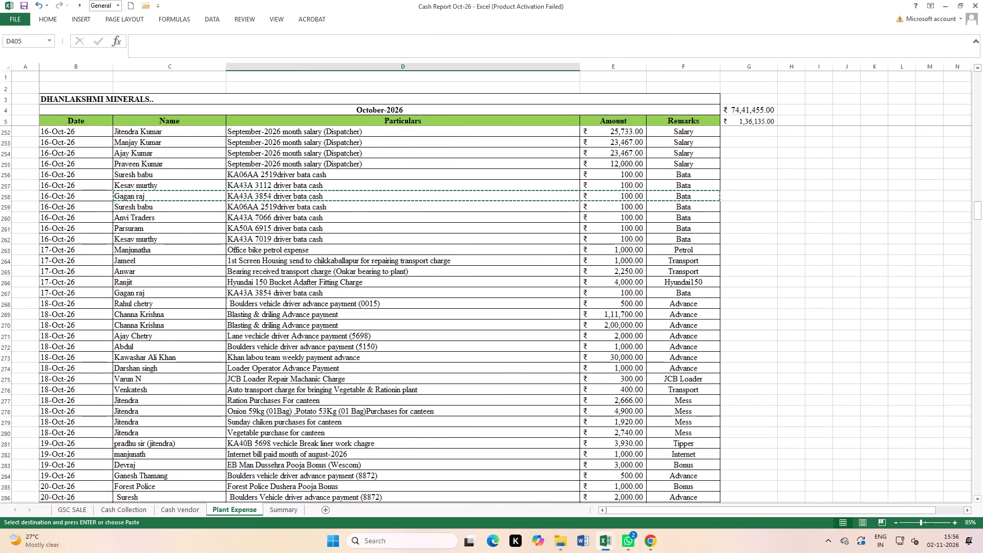
{"action": "double_click", "coordinate": [269, 196]}
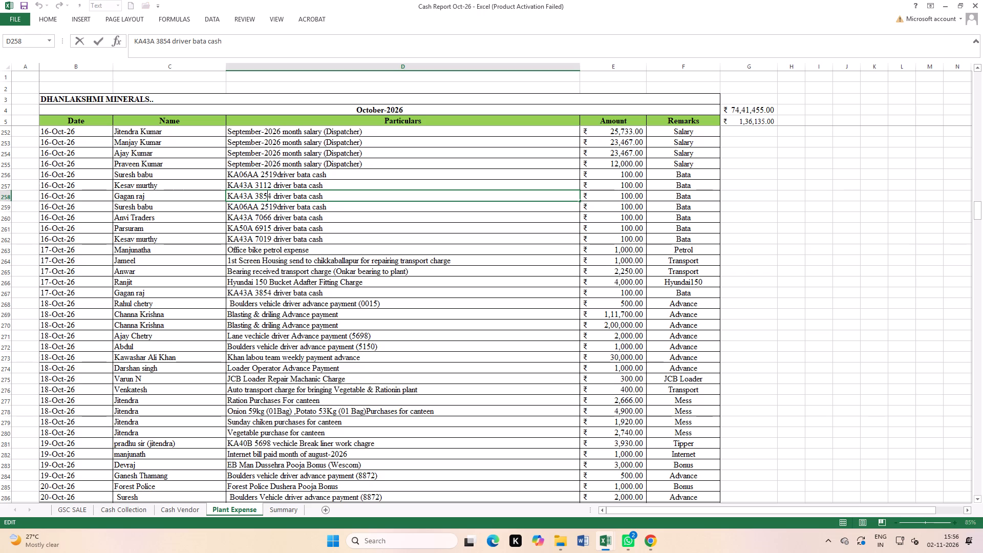
{"action": "left_click", "coordinate": [271, 196]}
{"action": "key", "text": "BackSpace"}
{"action": "key", "text": "BackSpace"}
{"action": "key", "text": "BackSpace"}
{"action": "key", "text": "BackSpace"}
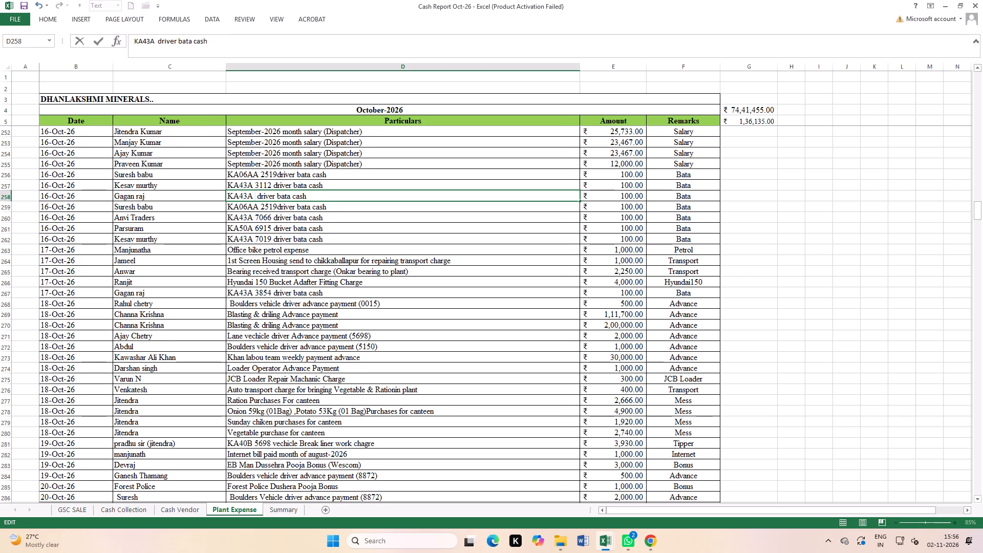
{"action": "type", "text": "5625"}
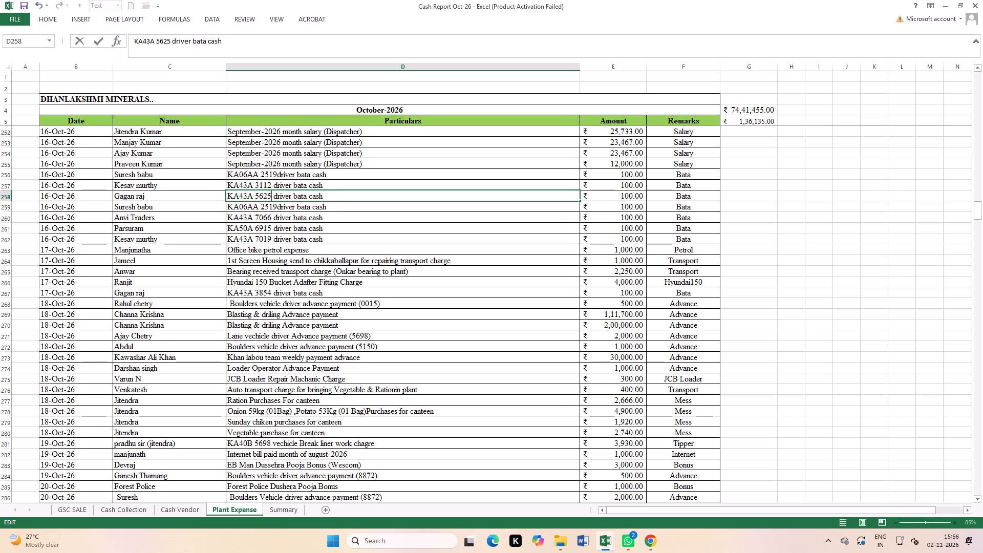
{"action": "left_click", "coordinate": [933, 320]}
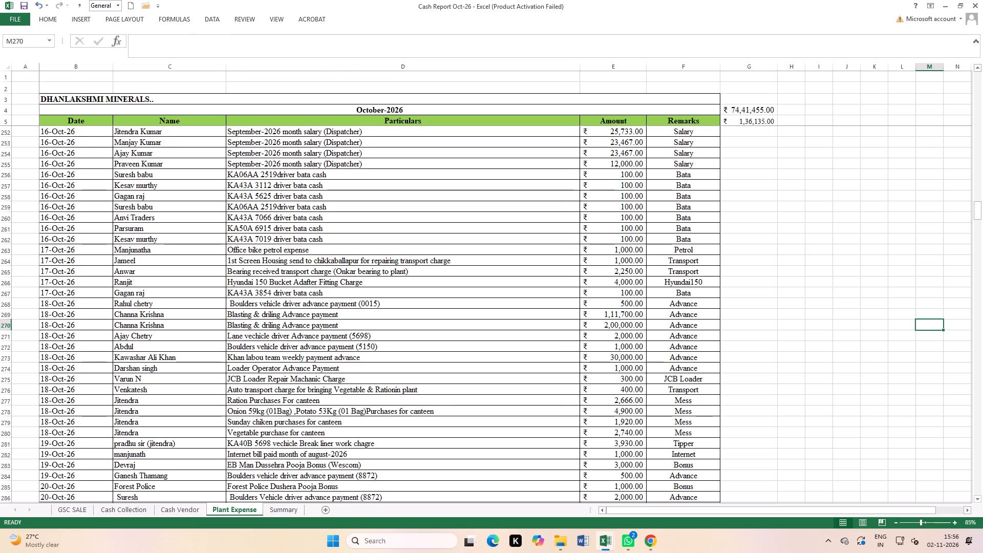
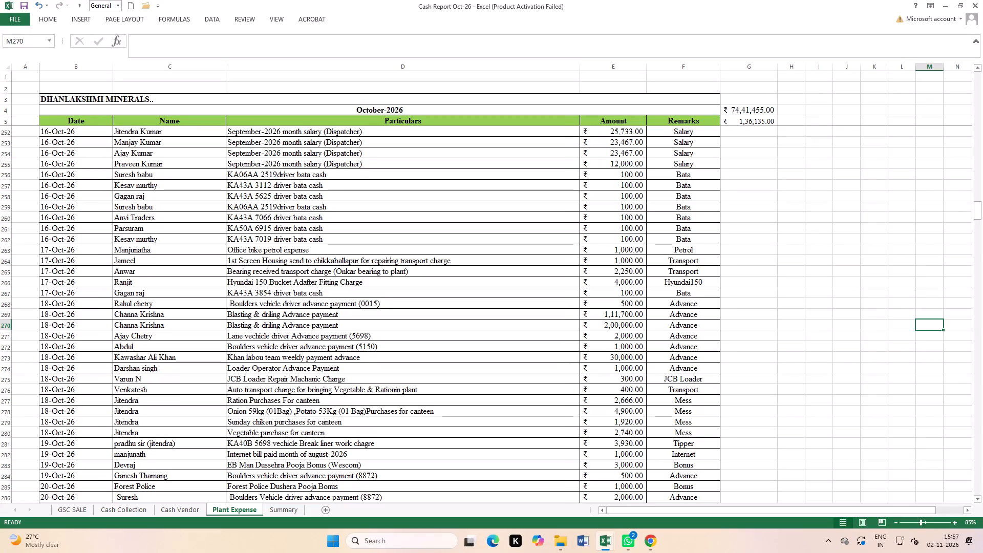
Select the entire row 281, the first 19-Oct-26 entry, directly below the last 18-Oct-26 expense.
{"action": "left_click", "coordinate": [3, 445]}
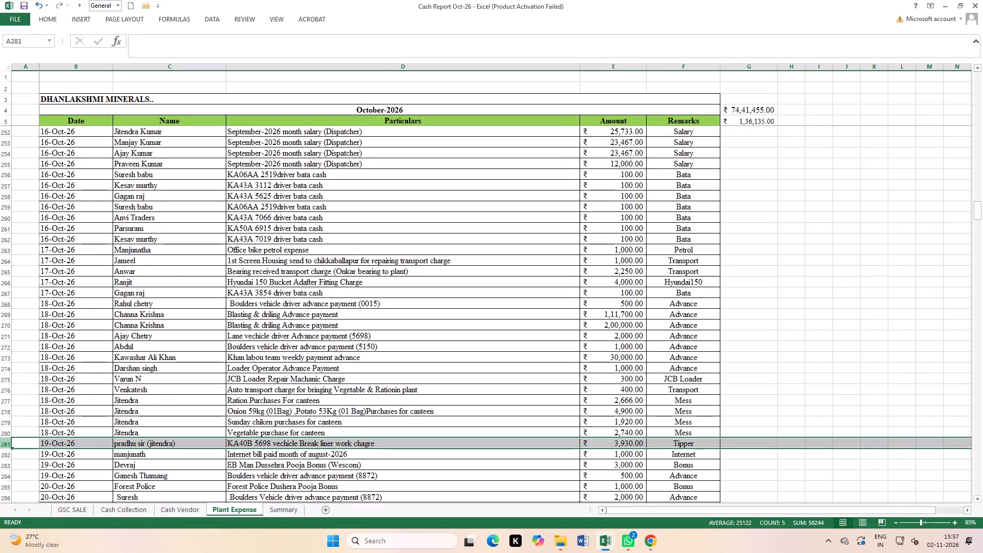